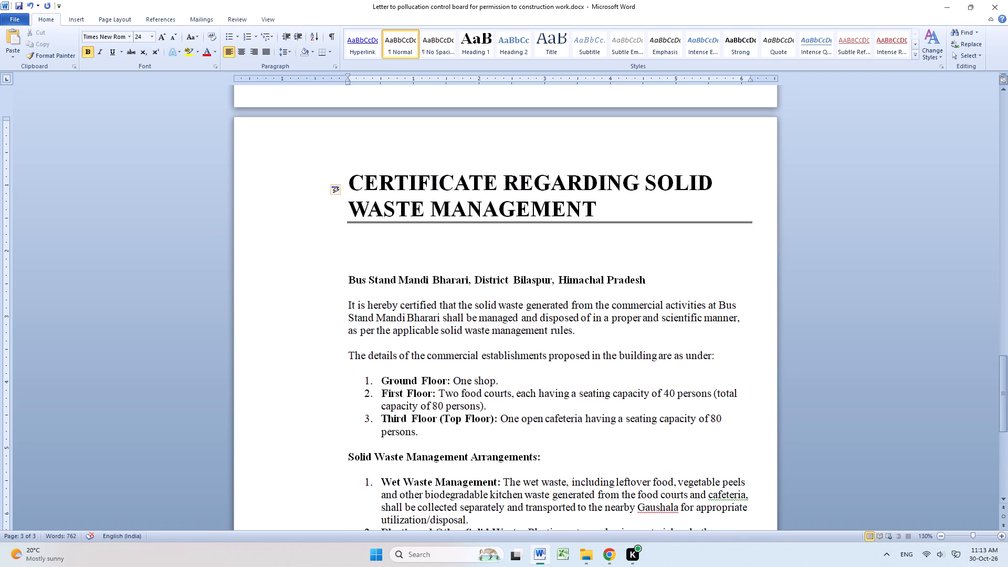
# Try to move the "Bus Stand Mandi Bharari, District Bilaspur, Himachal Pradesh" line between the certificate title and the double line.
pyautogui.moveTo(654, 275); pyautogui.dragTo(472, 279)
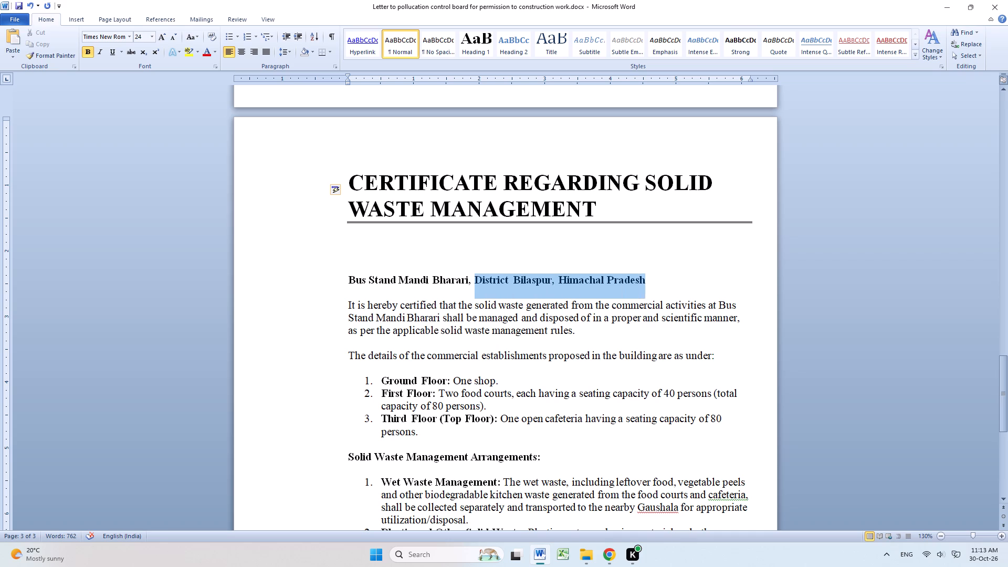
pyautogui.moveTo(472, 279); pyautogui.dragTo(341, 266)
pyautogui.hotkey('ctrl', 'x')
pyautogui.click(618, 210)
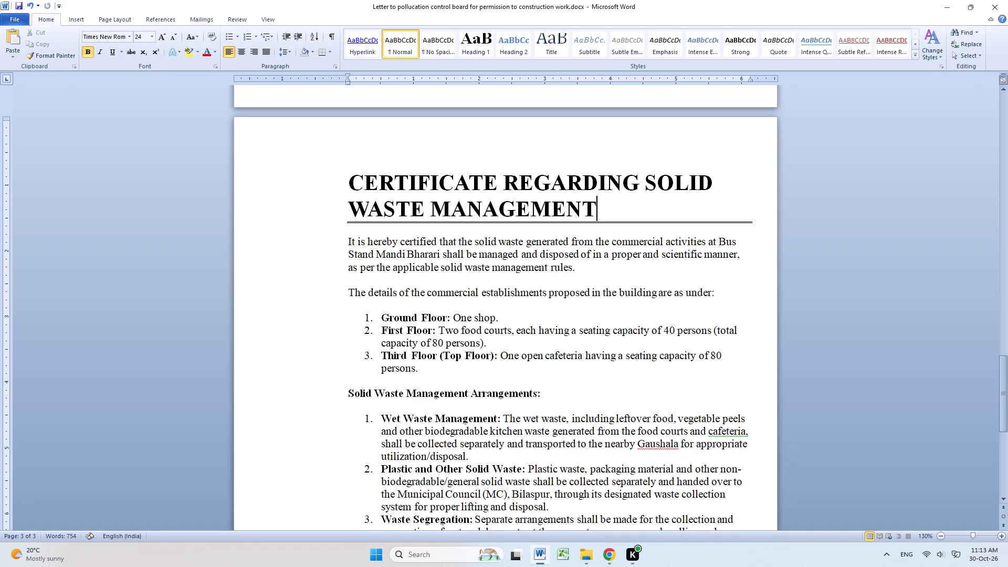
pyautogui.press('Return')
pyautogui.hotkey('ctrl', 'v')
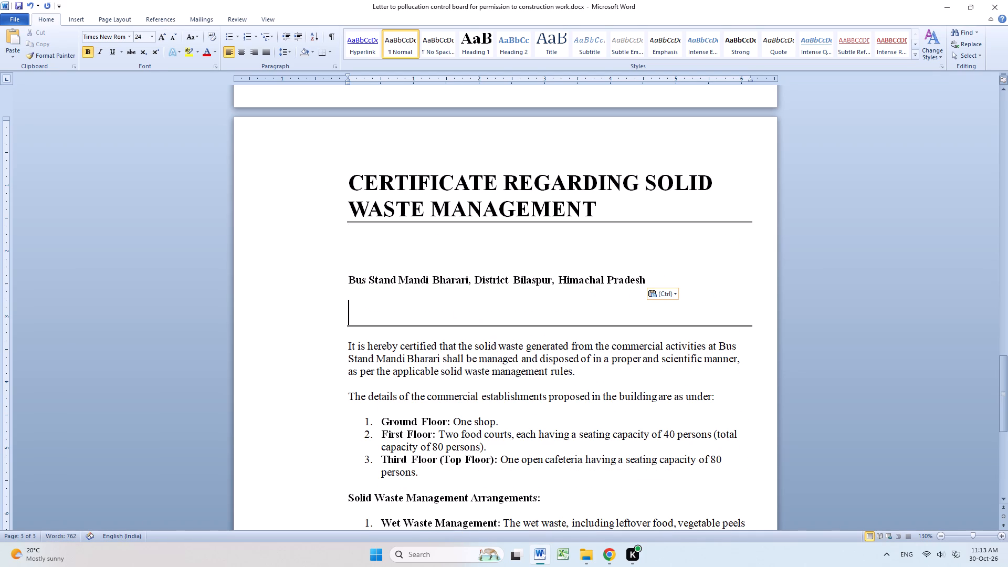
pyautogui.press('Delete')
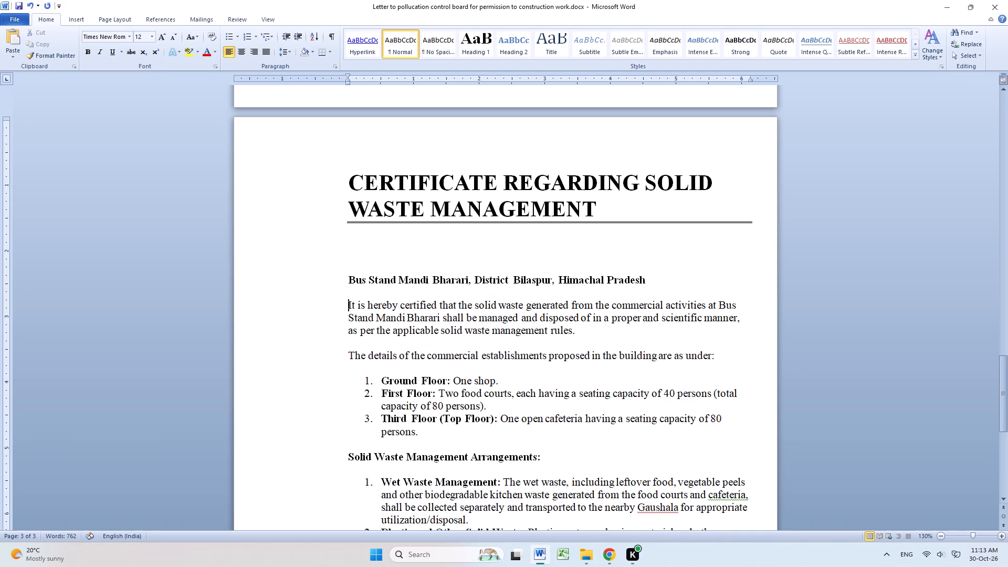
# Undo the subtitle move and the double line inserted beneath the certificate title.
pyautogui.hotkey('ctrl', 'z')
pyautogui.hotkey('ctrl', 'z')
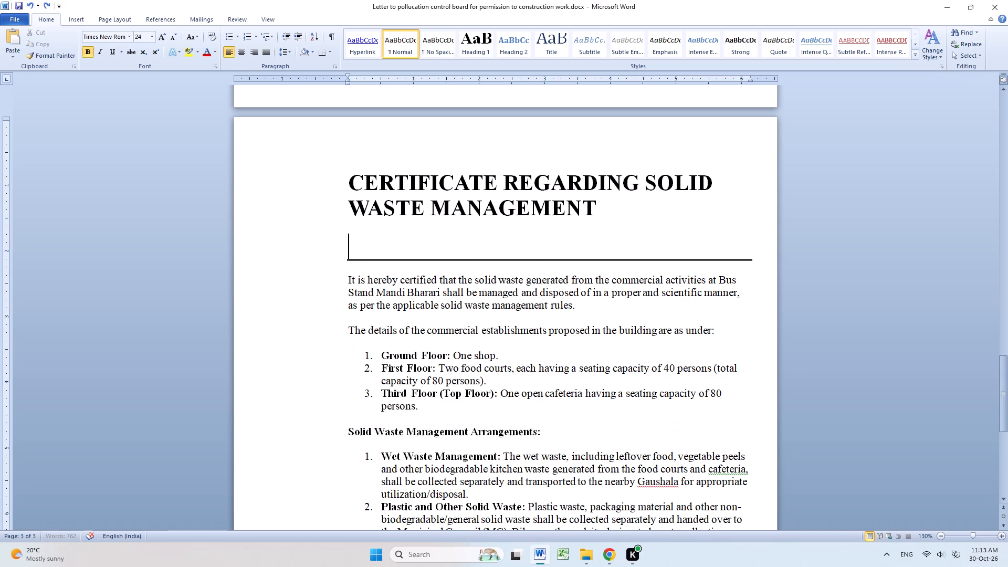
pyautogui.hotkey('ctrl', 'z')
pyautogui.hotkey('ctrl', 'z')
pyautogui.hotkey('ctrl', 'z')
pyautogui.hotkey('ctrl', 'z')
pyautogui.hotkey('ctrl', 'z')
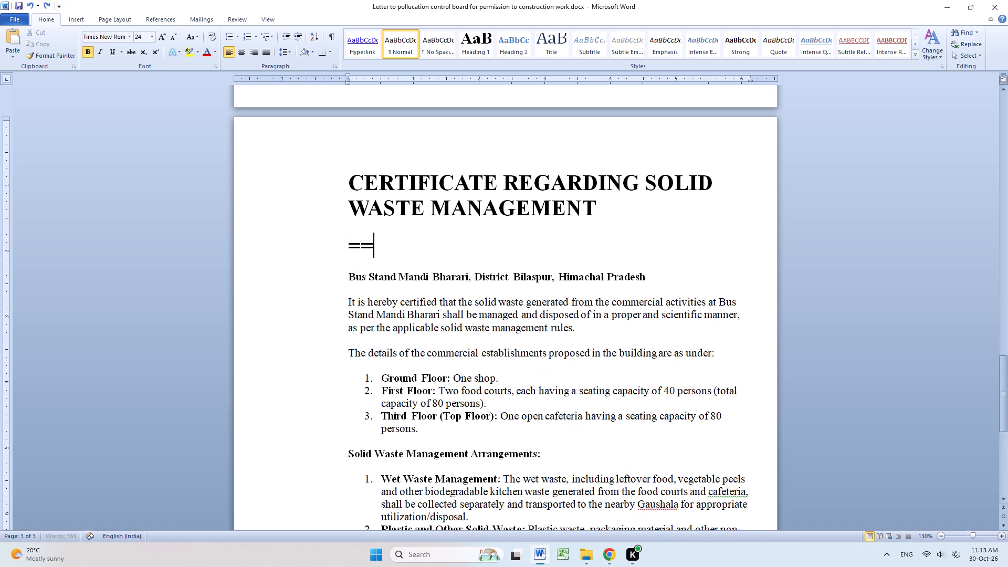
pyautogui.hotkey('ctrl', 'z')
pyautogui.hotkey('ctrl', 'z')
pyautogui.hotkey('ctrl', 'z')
# Insert a double horizontal line beneath the "Bus Stand Mandi Bharari, District Bilaspur, Himachal Pradesh" subtitle.
pyautogui.click(663, 248)
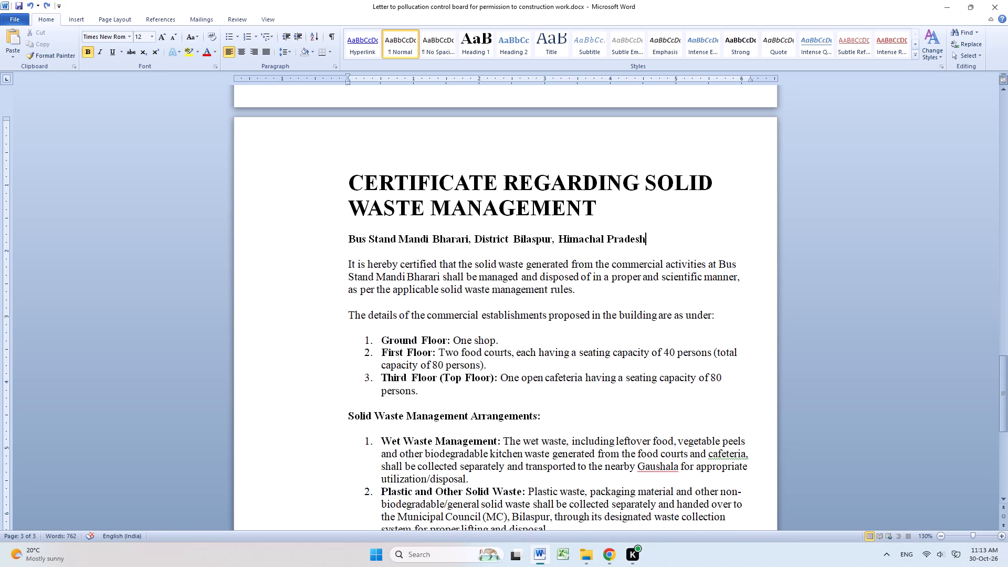
pyautogui.press('Return')
pyautogui.write('===')
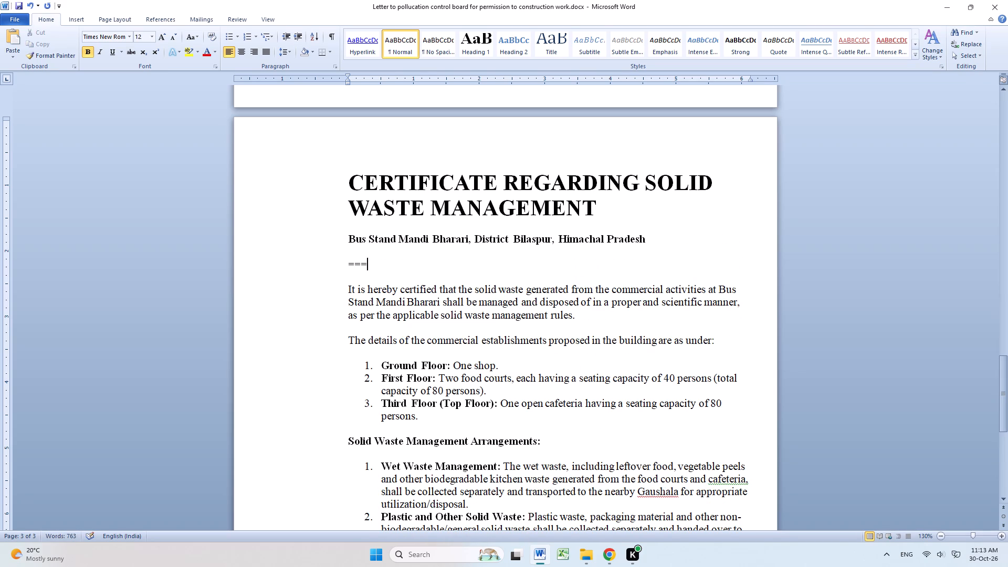
pyautogui.press('Return')
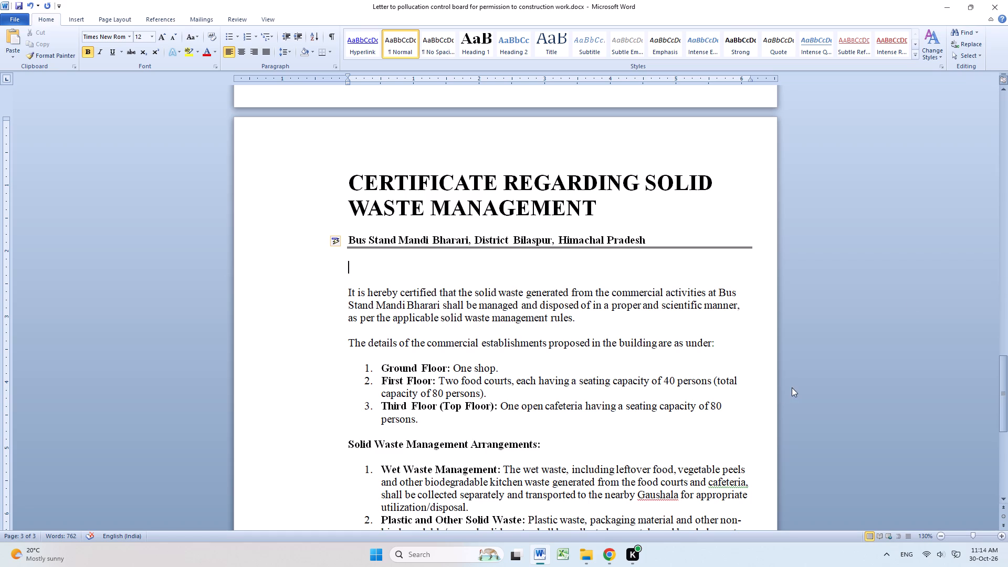
# Indent the first line of the paragraph starting "It is hereby certified" by one tab stop.
pyautogui.click(346, 289)
pyautogui.press('Tab')
pyautogui.click(428, 271)
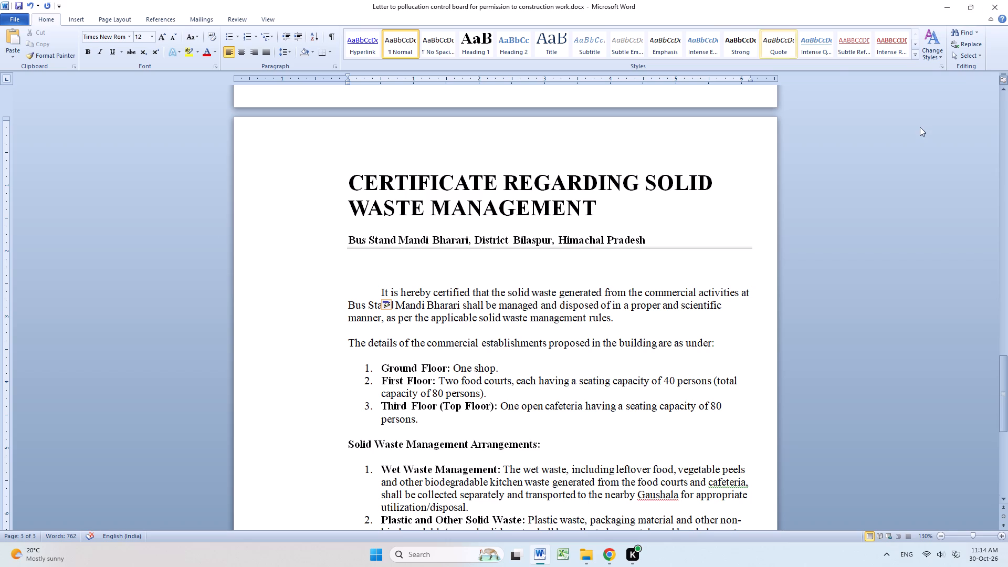
pyautogui.click(592, 356)
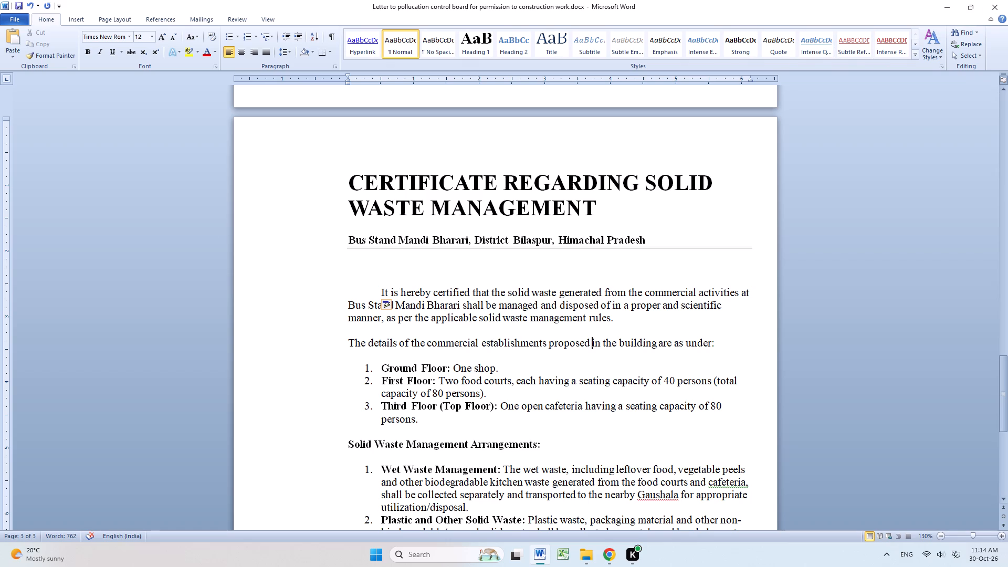
# Reduce the font size of the "CERTIFICATE REGARDING SOLID WASTE MANAGEMENT" title to 20.
pyautogui.moveTo(625, 203); pyautogui.dragTo(349, 184)
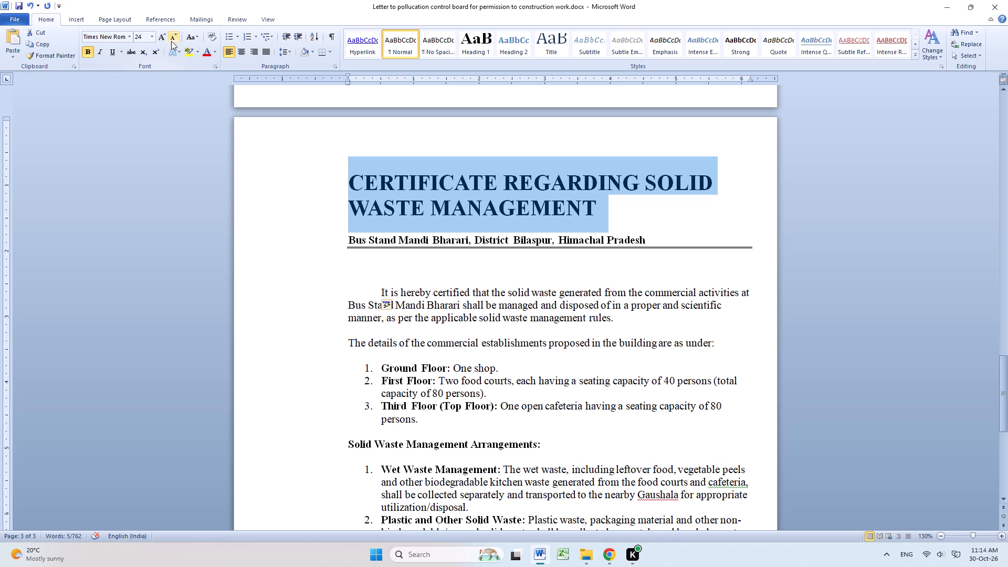
pyautogui.click(174, 36)
pyautogui.click(174, 36)
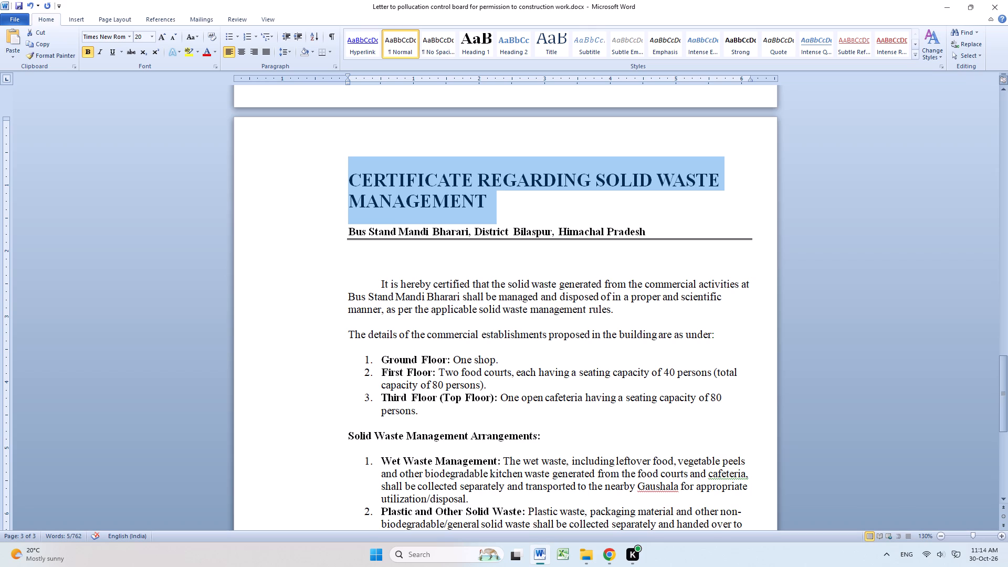
pyautogui.click(537, 259)
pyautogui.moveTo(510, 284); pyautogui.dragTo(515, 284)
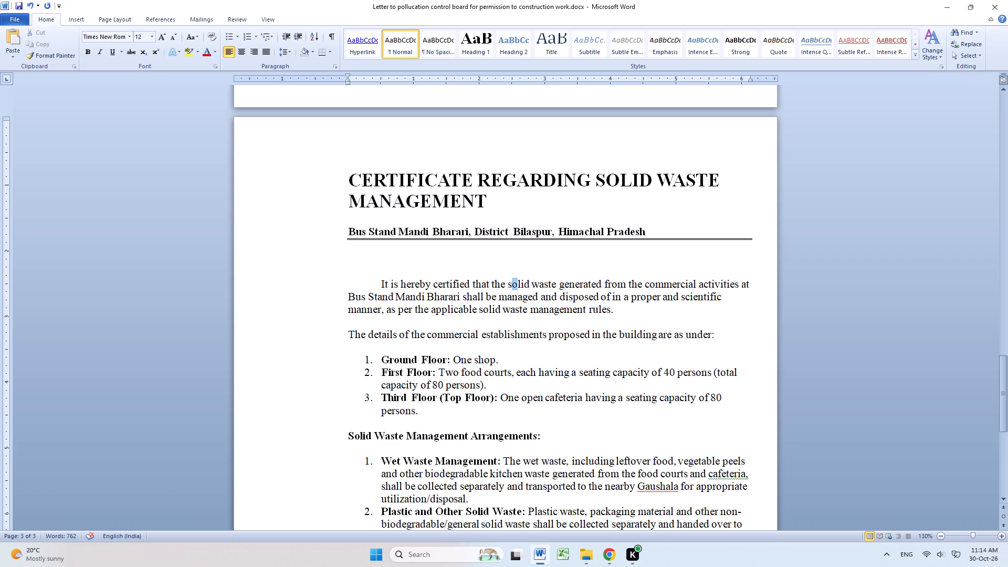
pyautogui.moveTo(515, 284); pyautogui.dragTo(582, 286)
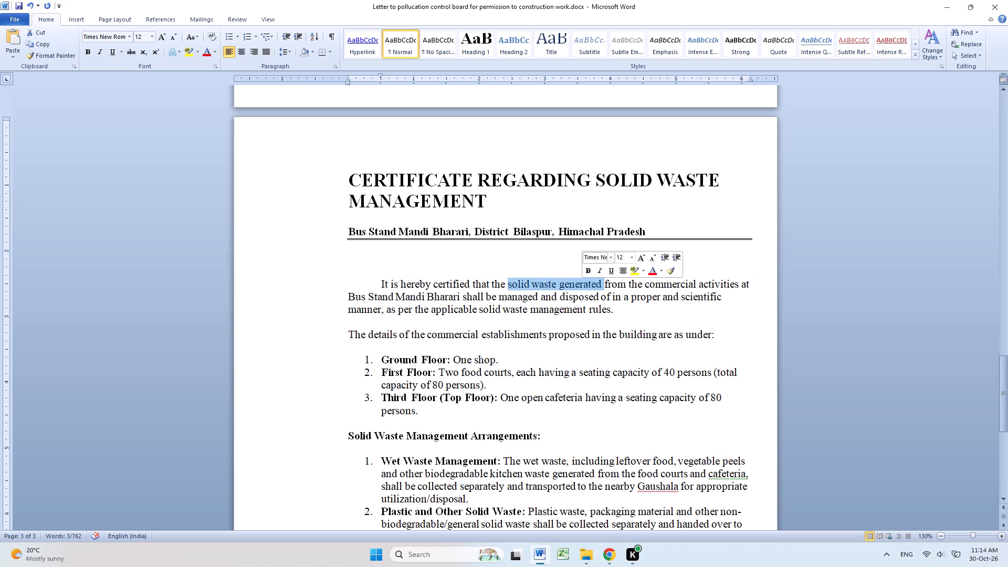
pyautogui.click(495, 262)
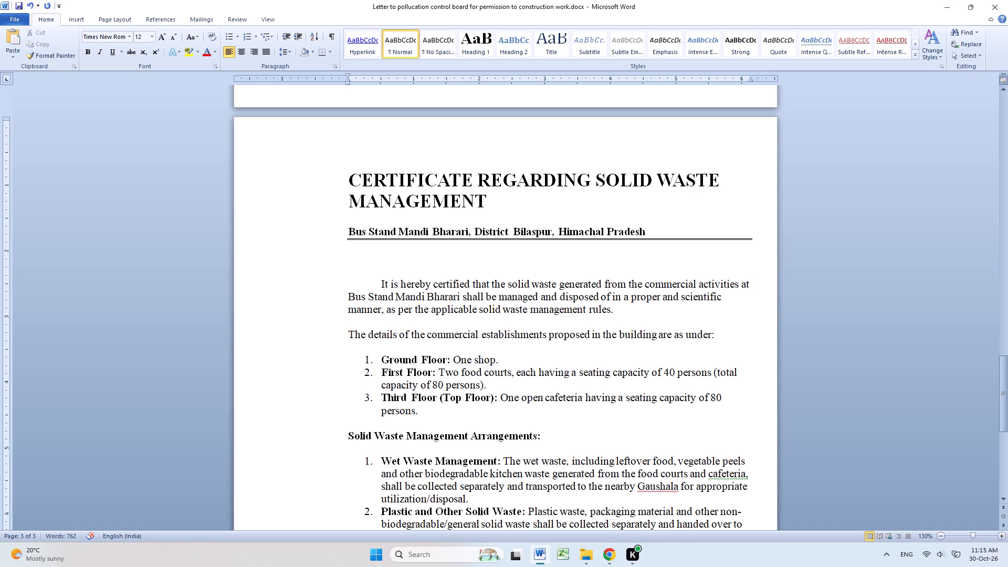
# Insert "proposed" before "Bus Stand Mandi Bharari" in the "It is hereby certified" paragraph and change "Bus" there to lowercase "bus".
pyautogui.click(345, 299)
pyautogui.write('prop')
pyautogui.press('o')
pyautogui.press('s')
pyautogui.press('e')
pyautogui.write('d')
pyautogui.press('space')
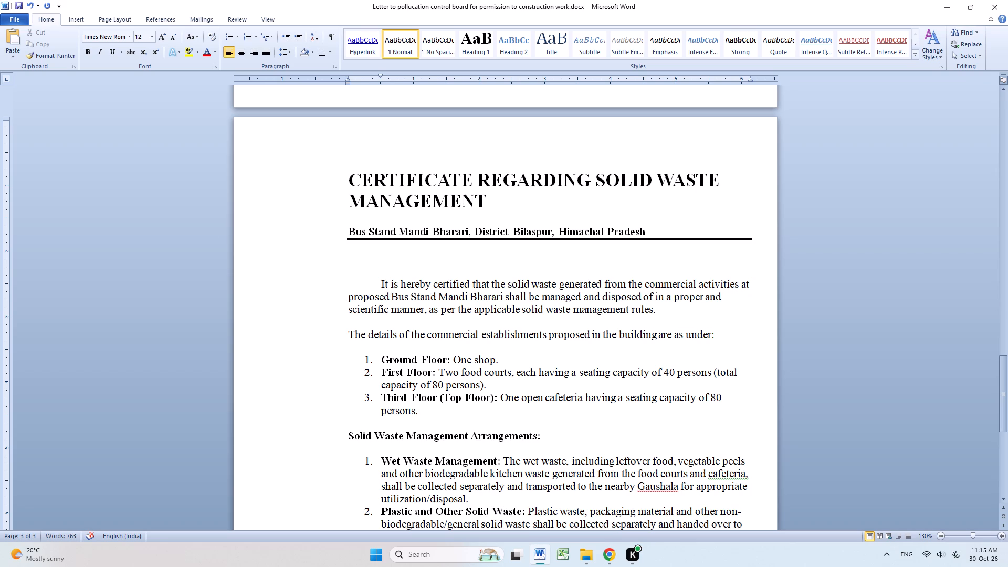
pyautogui.press('Delete')
pyautogui.press('n')
pyautogui.press('BackSpace')
pyautogui.press('b')
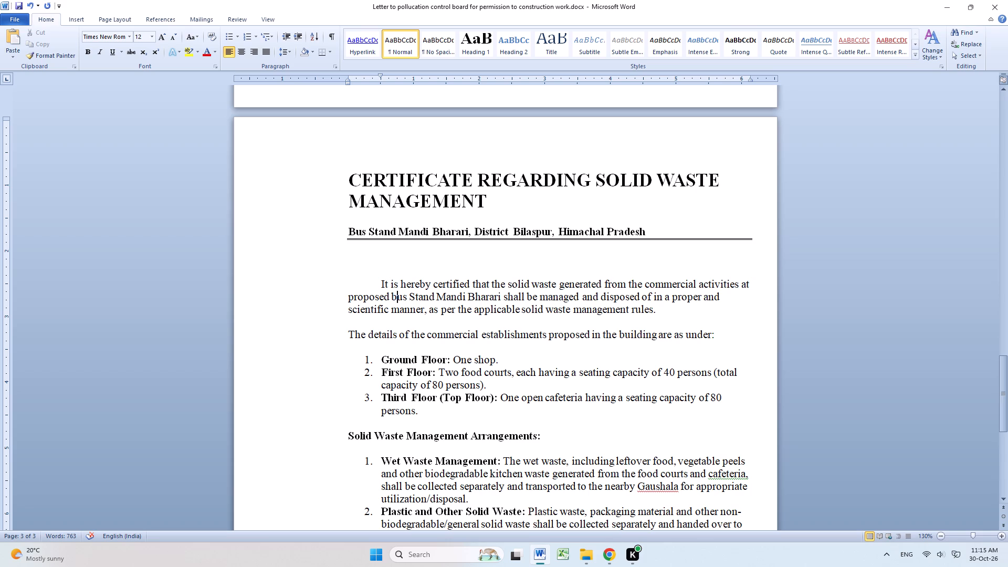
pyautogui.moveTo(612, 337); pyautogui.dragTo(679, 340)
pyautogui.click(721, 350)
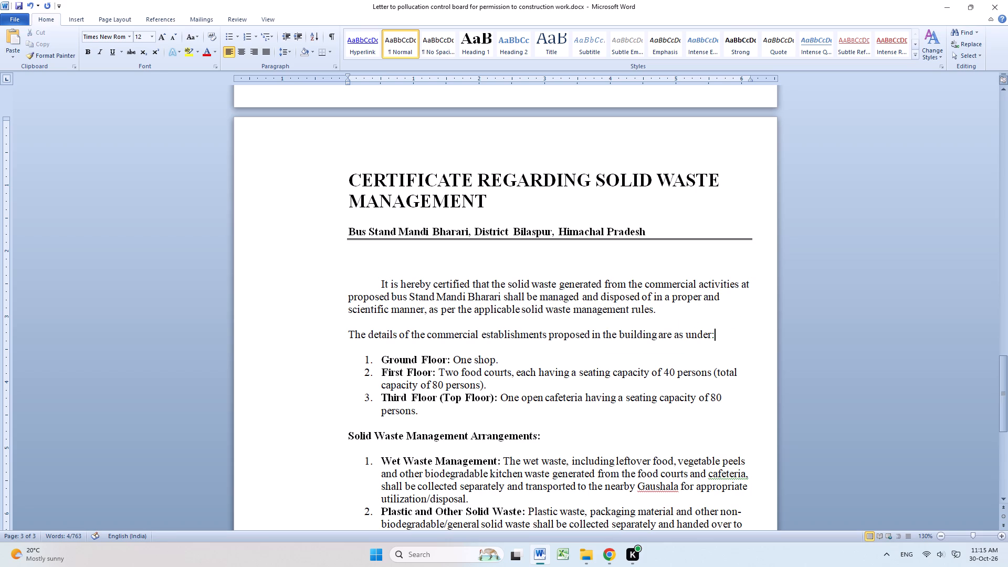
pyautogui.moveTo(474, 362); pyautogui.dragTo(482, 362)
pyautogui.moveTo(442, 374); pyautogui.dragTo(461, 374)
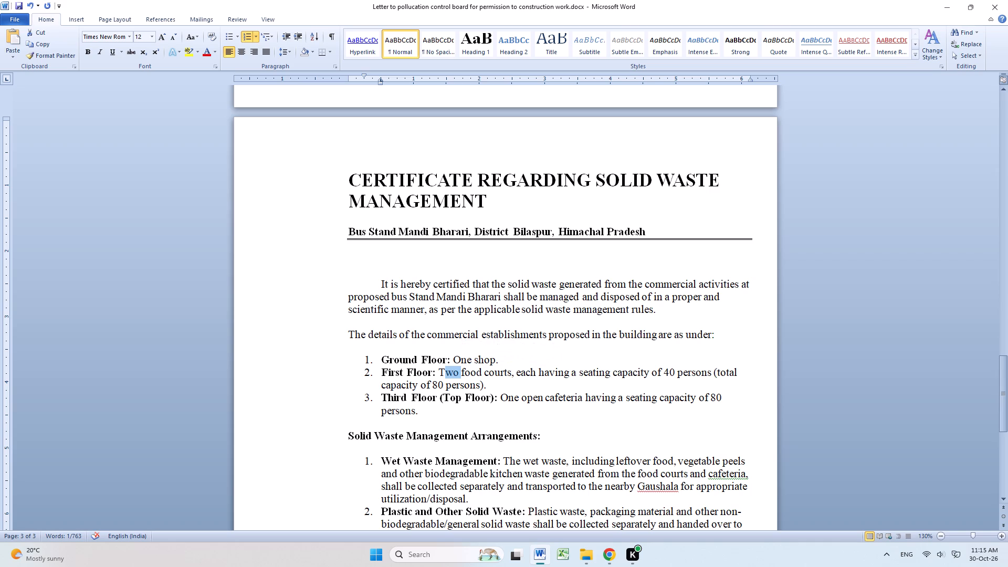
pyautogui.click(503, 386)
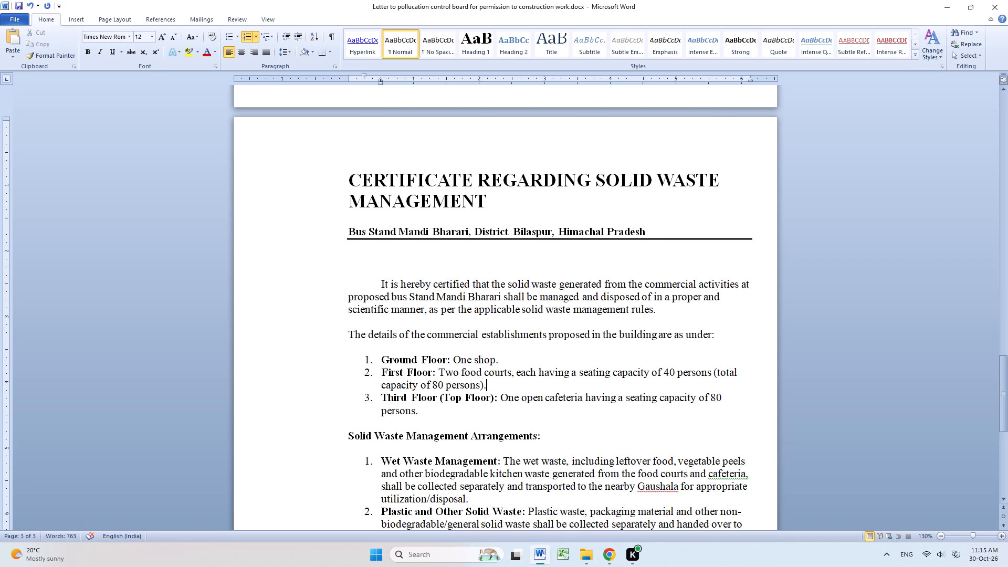
# Add an empty fourth item after "Waste Segregation" in the Solid Waste Management Arrangements list.
pyautogui.scroll(-2, 548, 424)
pyautogui.scroll(-1, 485, 372)
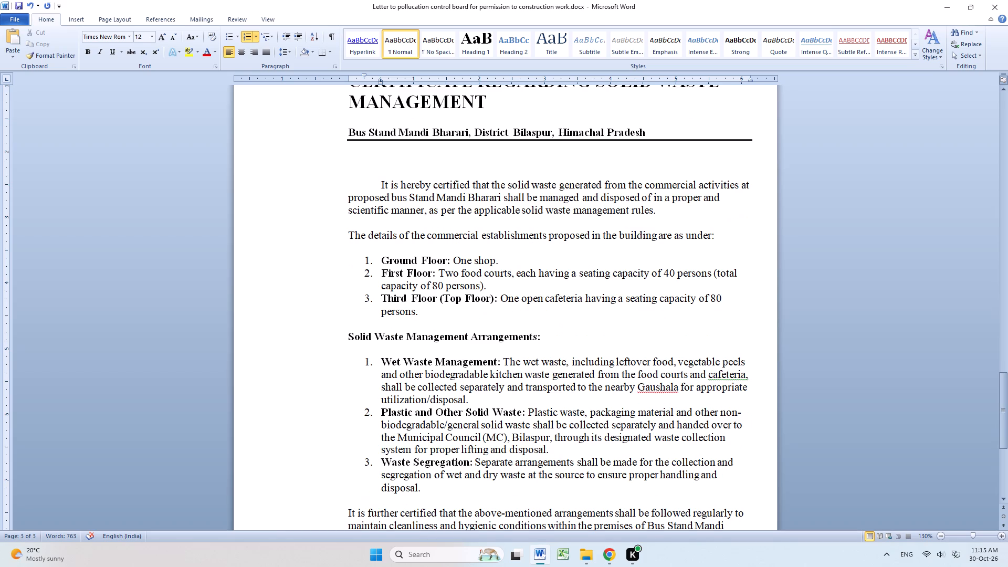
pyautogui.click(448, 487)
pyautogui.press('Return')
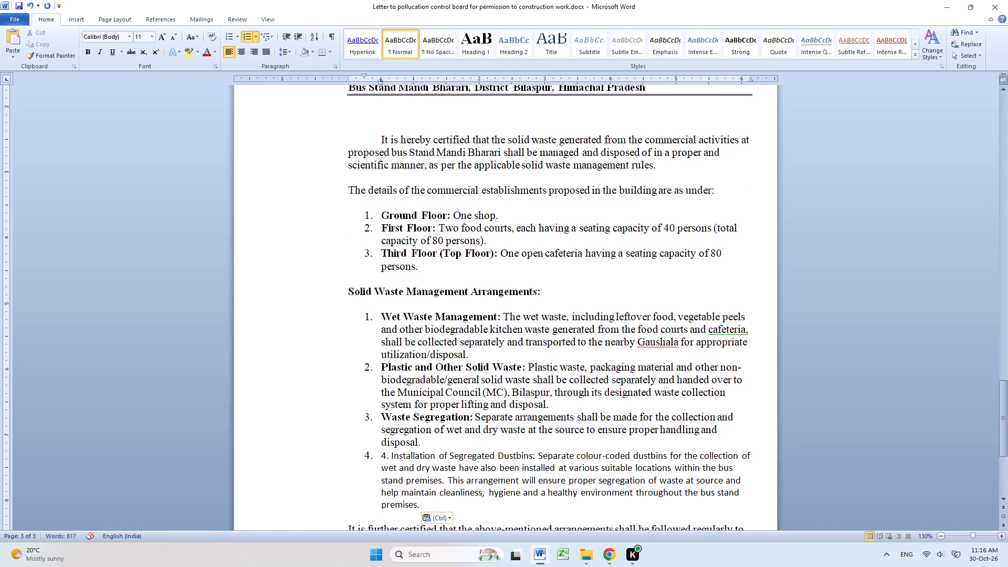
pyautogui.moveTo(382, 459); pyautogui.dragTo(387, 459)
pyautogui.moveTo(387, 459); pyautogui.dragTo(388, 458)
pyautogui.press('BackSpace')
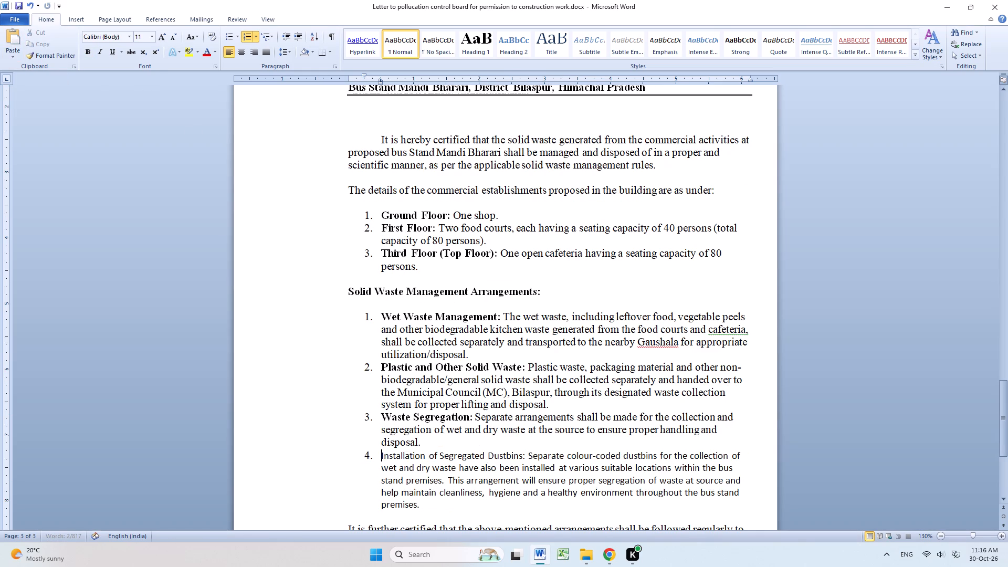
# Make the label "Installation of Segregated Dustbins" bold in the fourth list item.
pyautogui.moveTo(526, 455); pyautogui.dragTo(405, 464)
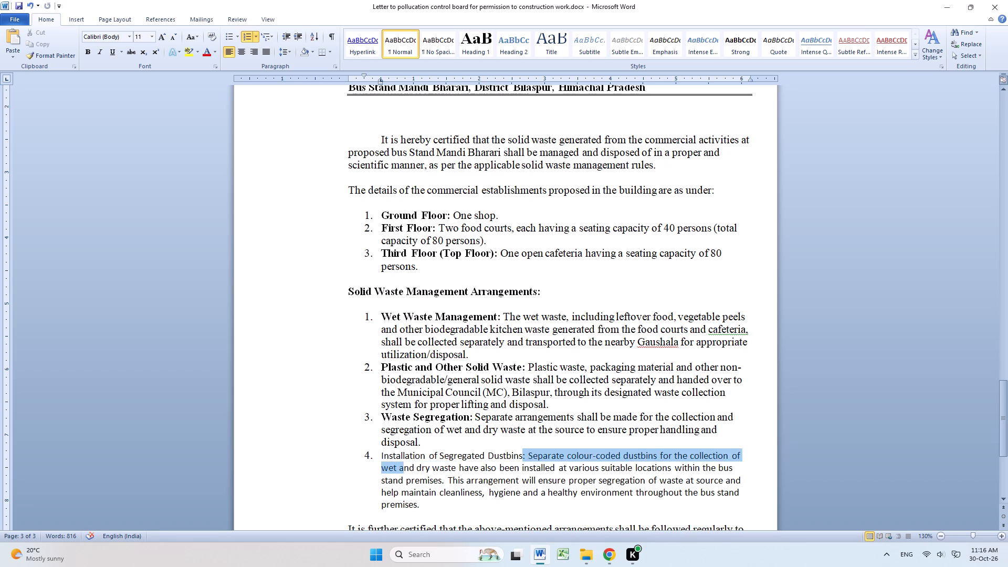
pyautogui.moveTo(405, 464); pyautogui.dragTo(382, 458)
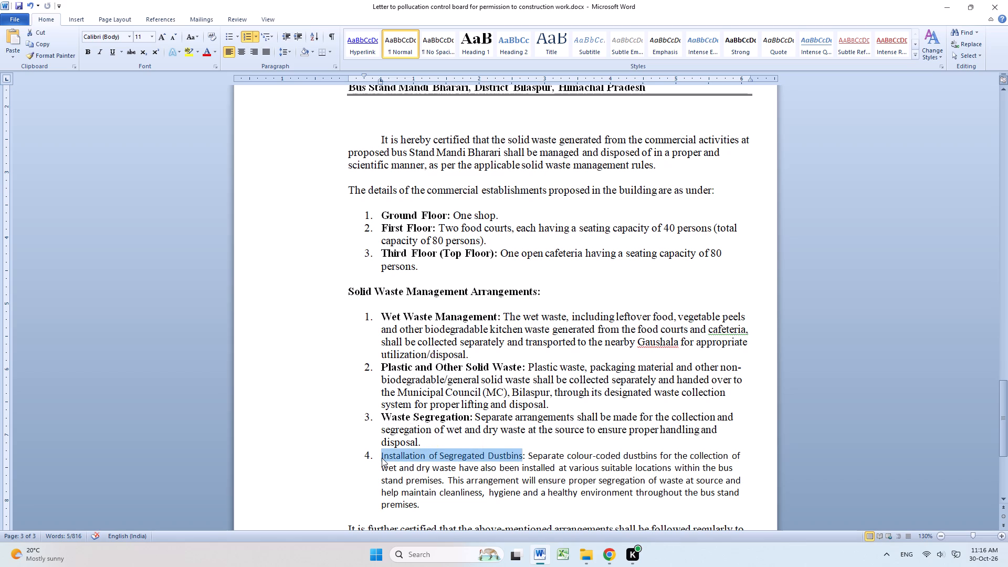
pyautogui.hotkey('ctrl', 'b')
pyautogui.click(533, 456)
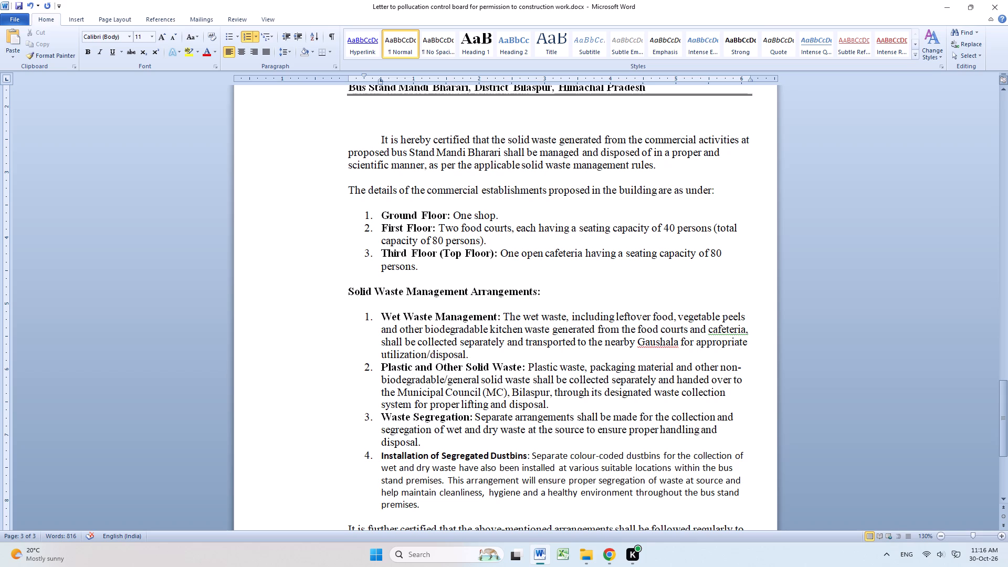
# Delete the word "colour-coded" from the Installation of Segregated Dustbins item.
pyautogui.moveTo(571, 457); pyautogui.dragTo(586, 454)
pyautogui.moveTo(586, 454); pyautogui.dragTo(619, 454)
pyautogui.press('BackSpace')
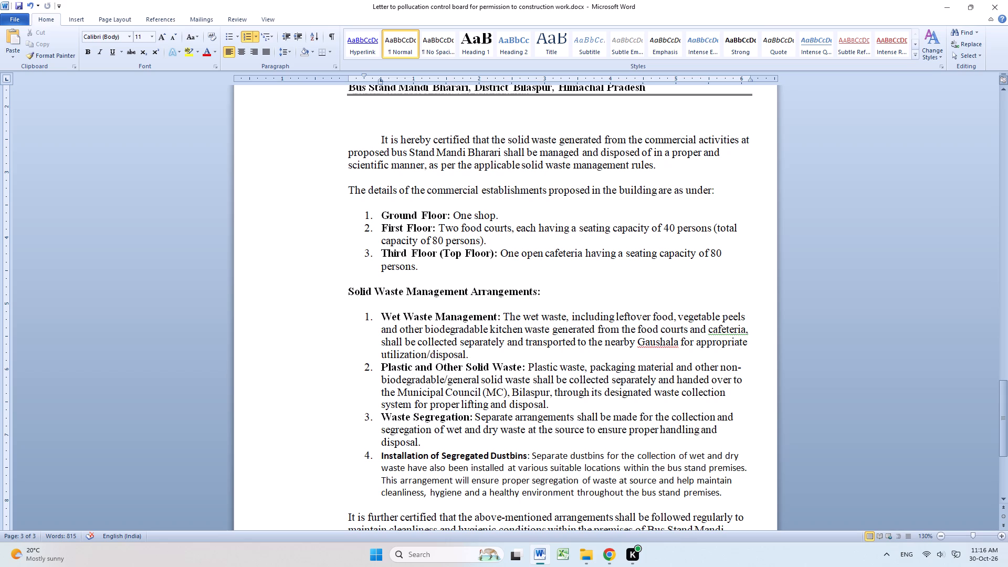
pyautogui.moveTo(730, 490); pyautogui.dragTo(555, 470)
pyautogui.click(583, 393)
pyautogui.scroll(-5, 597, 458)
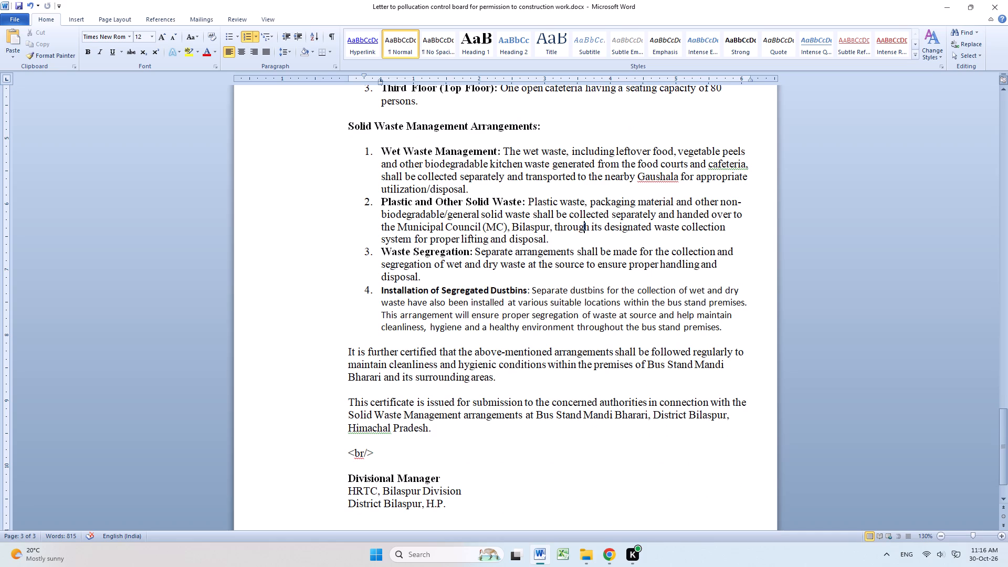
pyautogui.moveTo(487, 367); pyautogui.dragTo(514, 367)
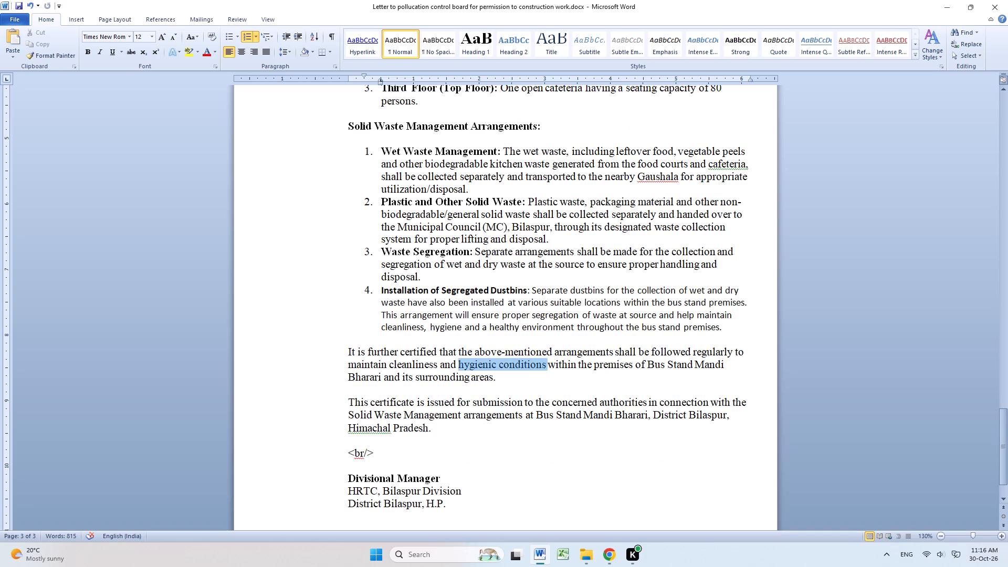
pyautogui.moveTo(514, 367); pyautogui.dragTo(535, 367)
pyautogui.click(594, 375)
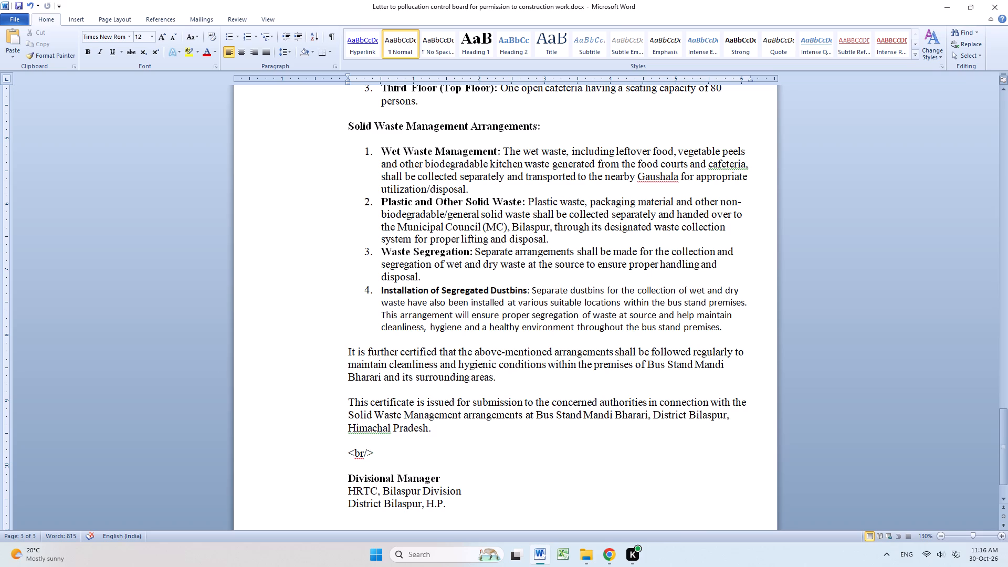
# Delete the stray "<br/>" line above the Divisional Manager signature block.
pyautogui.moveTo(381, 453); pyautogui.dragTo(339, 463)
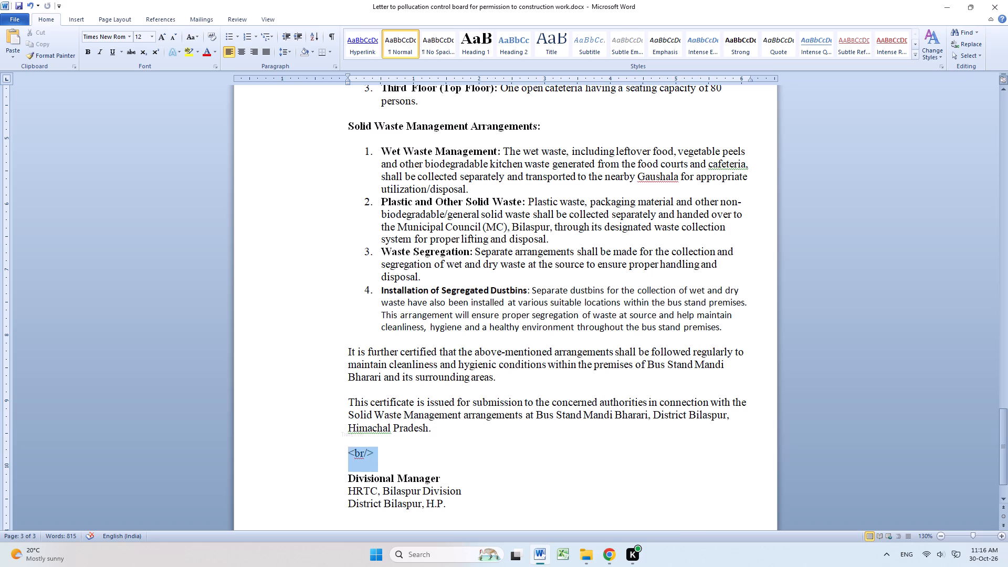
pyautogui.press('BackSpace')
# Insert a blank line above "Divisional Manager" and indent the three-line signature block to about 3.5 inches, without a first-line indent.
pyautogui.scroll(-5, 521, 474)
pyautogui.scroll(1, 522, 474)
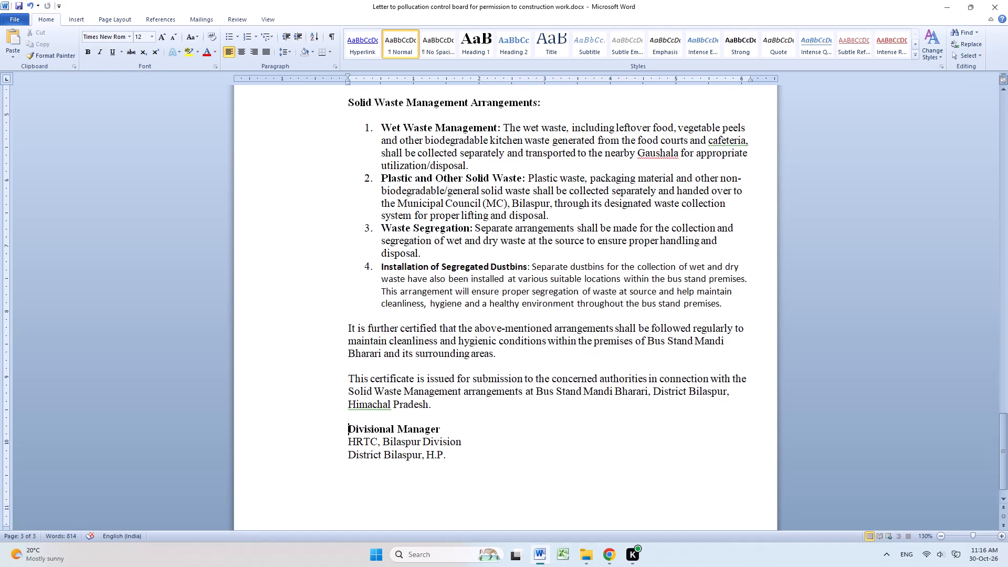
pyautogui.press('Return')
pyautogui.press('Tab')
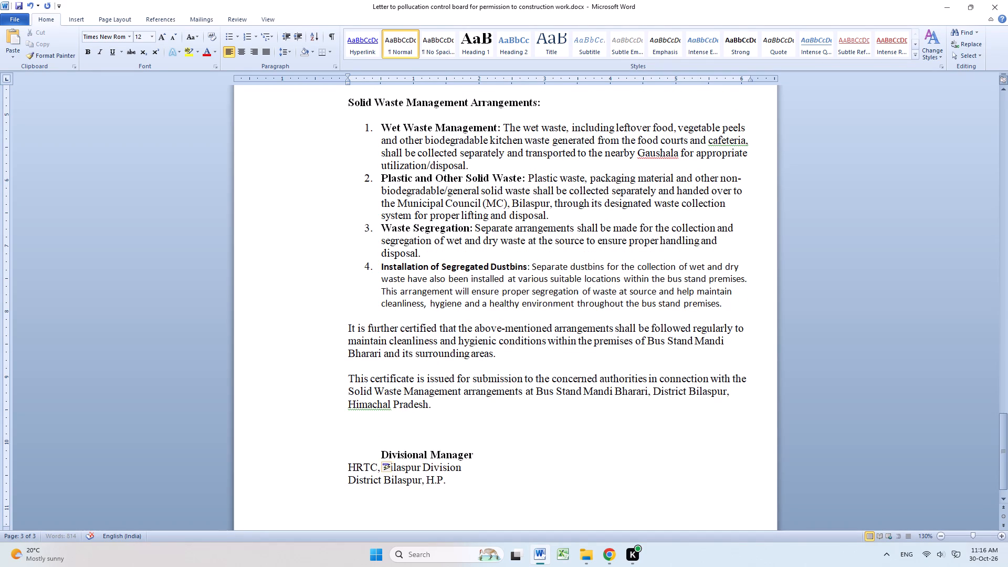
pyautogui.press('Tab')
pyautogui.press('Tab')
pyautogui.press('Tab')
pyautogui.press('Tab')
pyautogui.press('Tab')
pyautogui.press('Tab')
pyautogui.press('Tab')
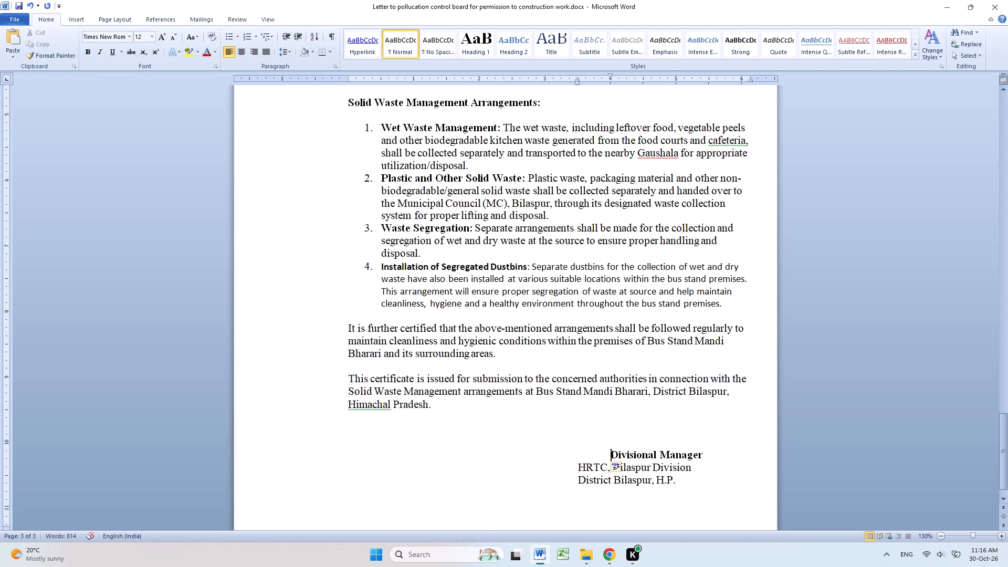
pyautogui.press('BackSpace')
pyautogui.click(656, 437)
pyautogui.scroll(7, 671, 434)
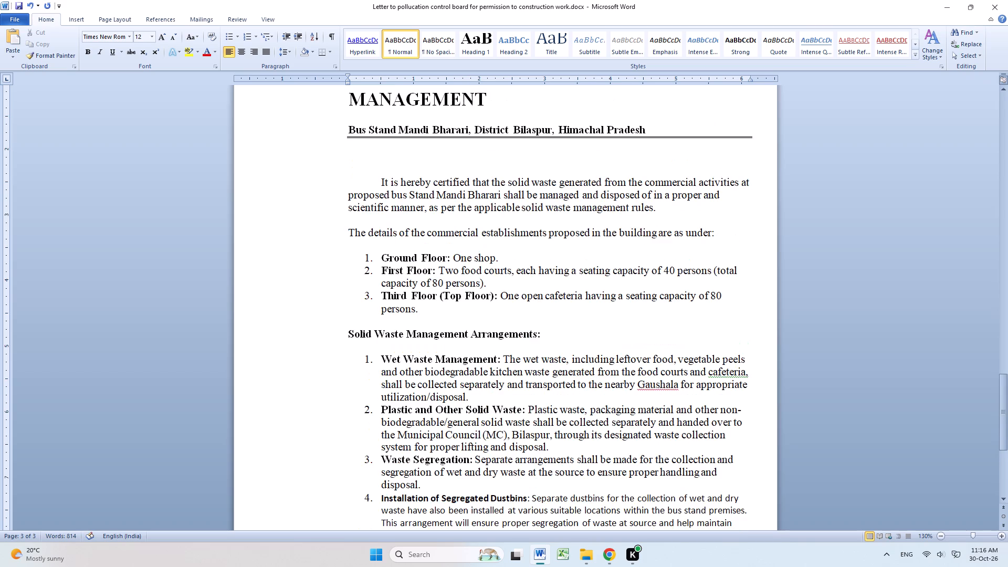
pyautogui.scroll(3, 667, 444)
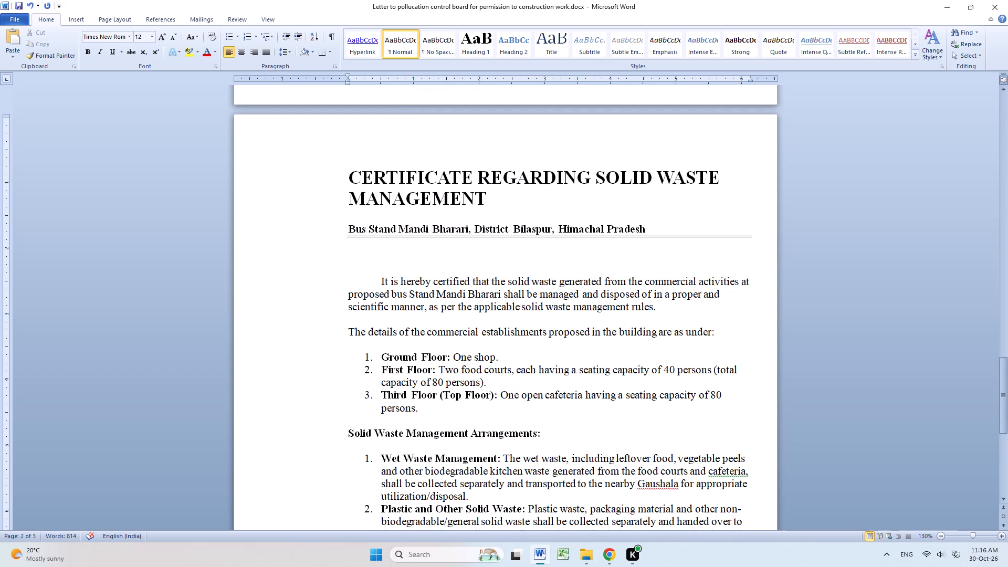
# Review the certificate text from the title through the waste management arrangements to the signature block.
pyautogui.scroll(-2, 537, 382)
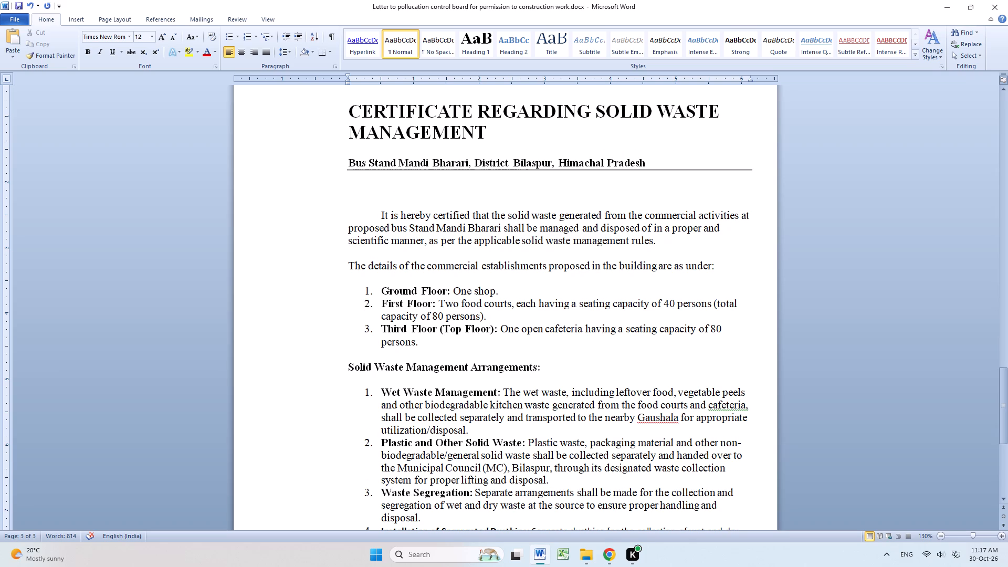
pyautogui.click(553, 367)
pyautogui.scroll(-1, 558, 401)
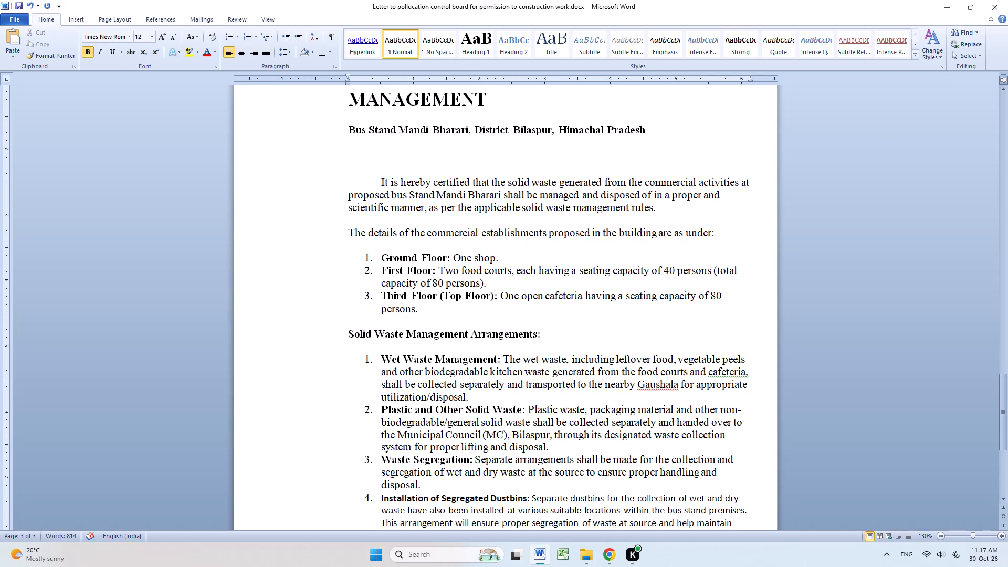
pyautogui.rightClick(660, 384)
pyautogui.click(828, 382)
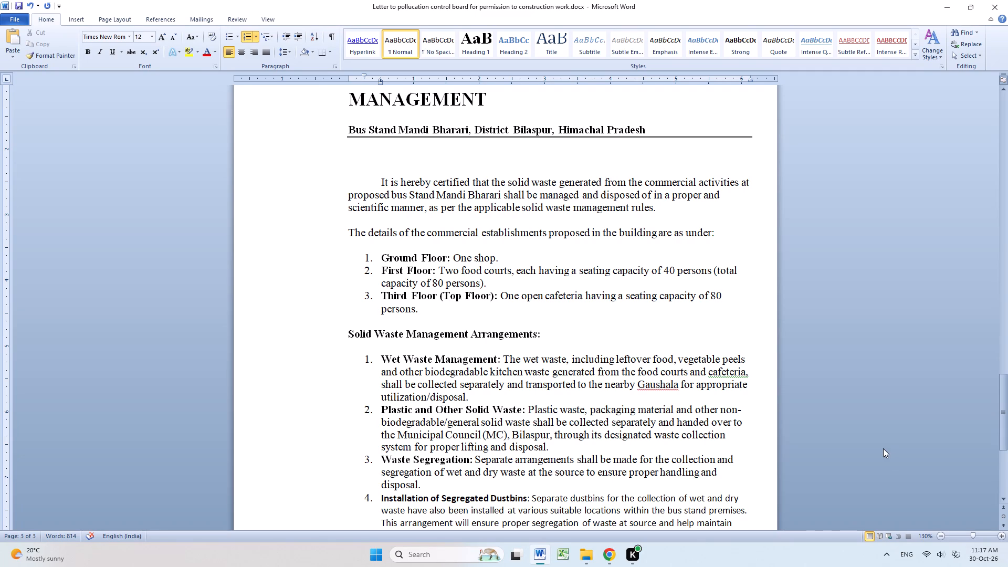
pyautogui.scroll(-3, 702, 502)
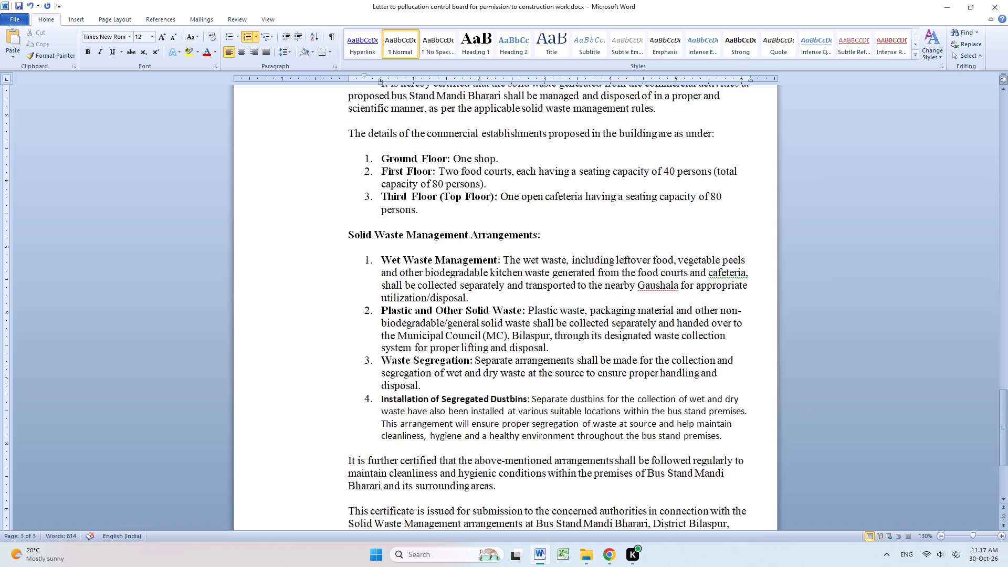
pyautogui.scroll(-4, 571, 424)
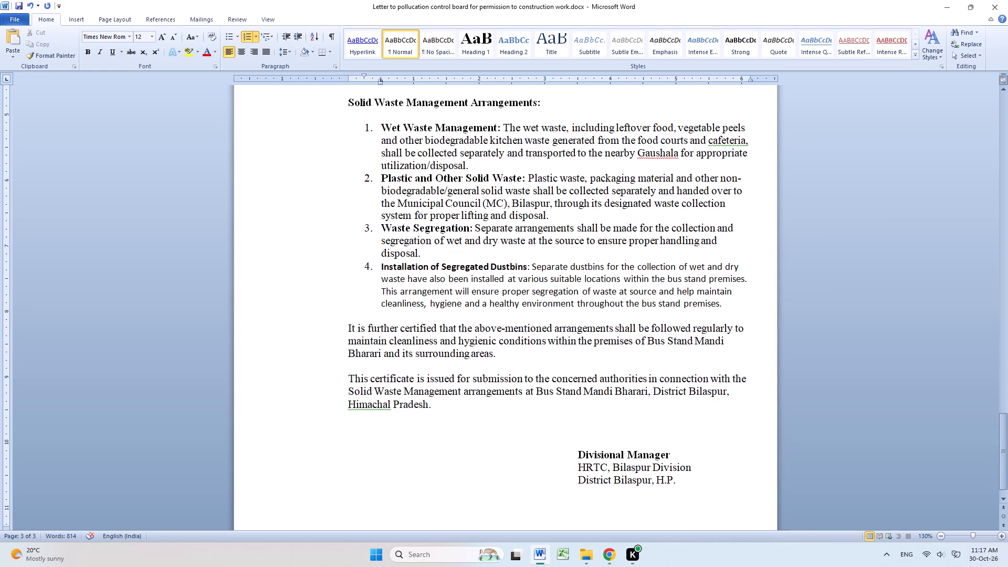
pyautogui.moveTo(688, 484); pyautogui.dragTo(328, 136)
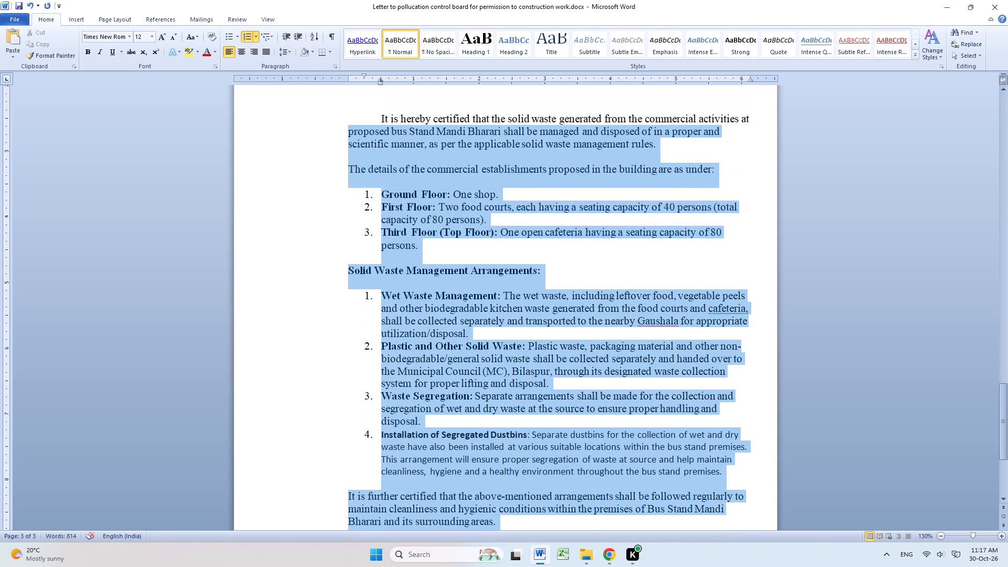
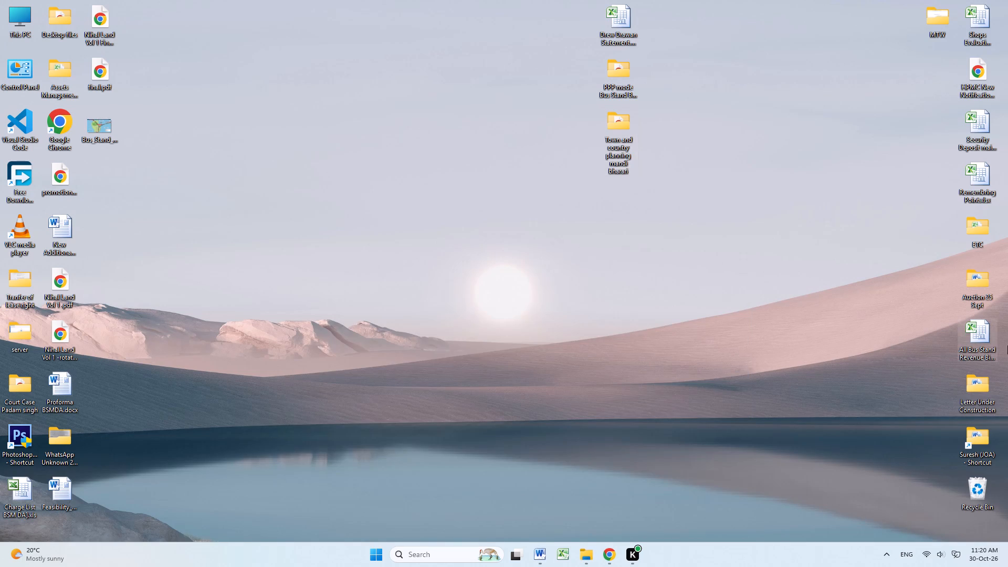
pyautogui.doubleClick(985, 452)
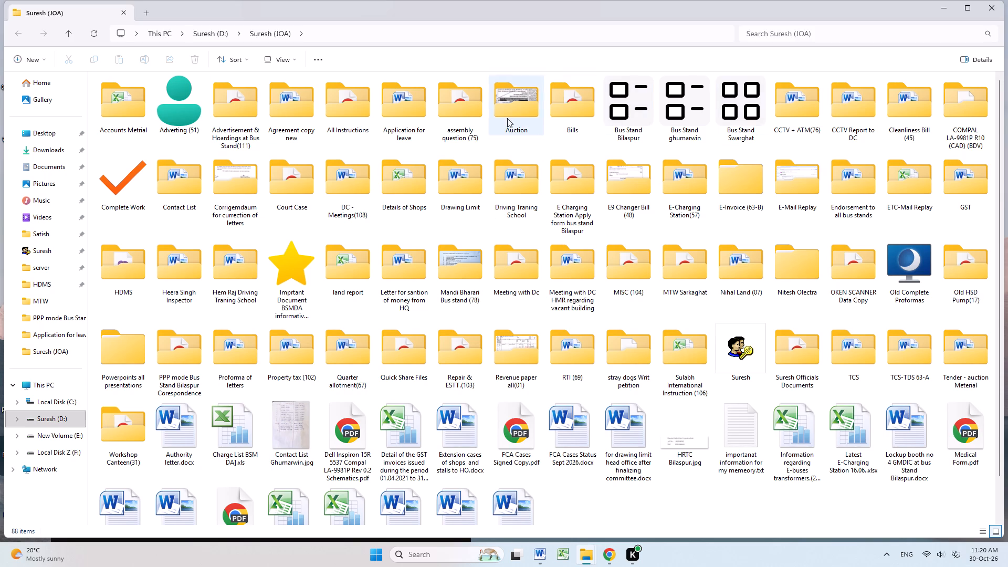
pyautogui.doubleClick(968, 176)
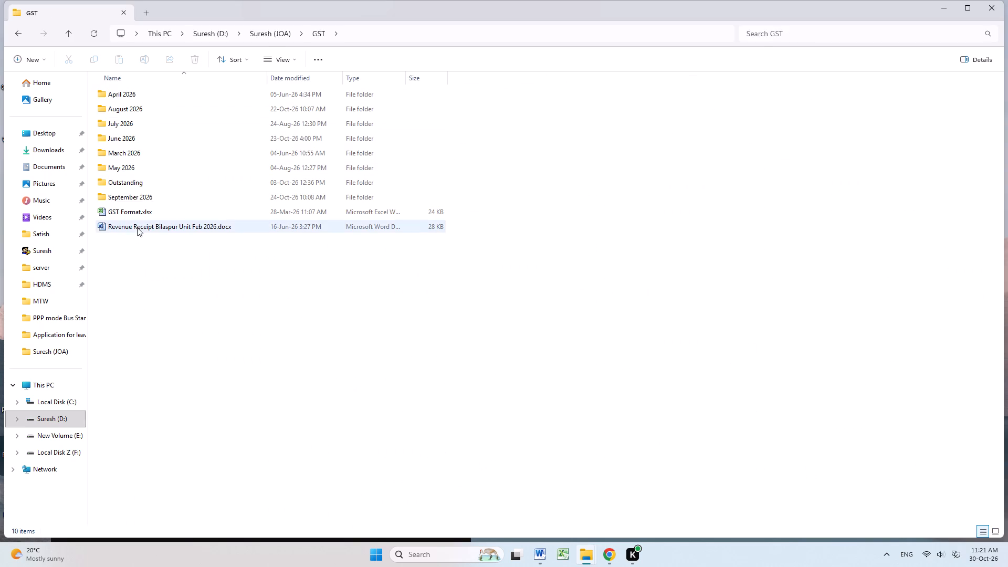
pyautogui.doubleClick(132, 184)
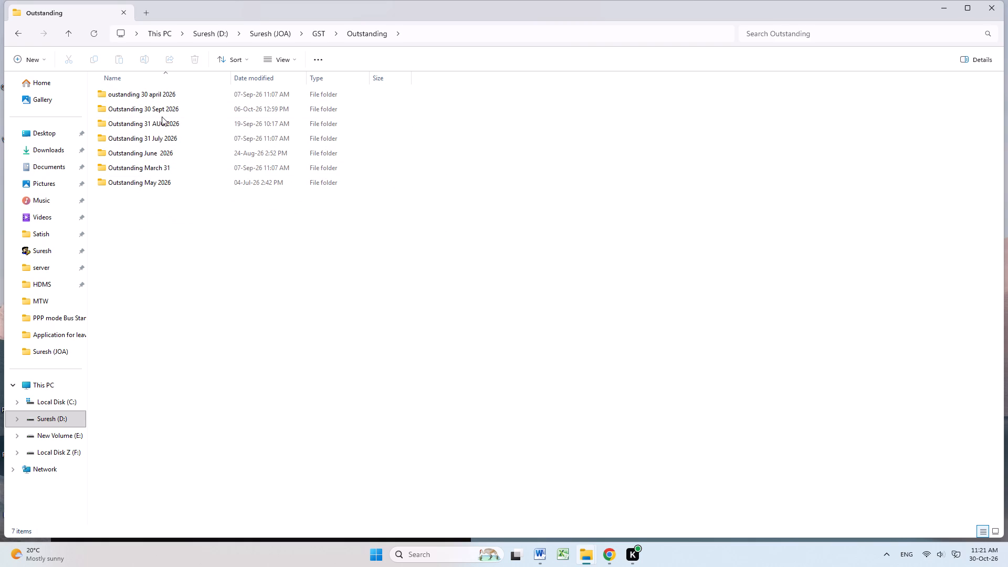
pyautogui.doubleClick(168, 114)
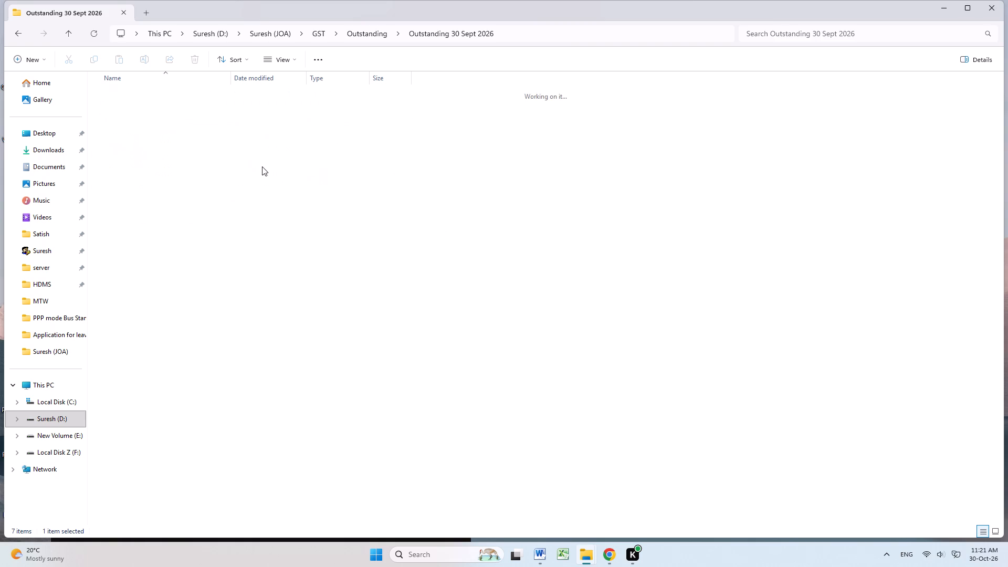
pyautogui.tripleClick(175, 100)
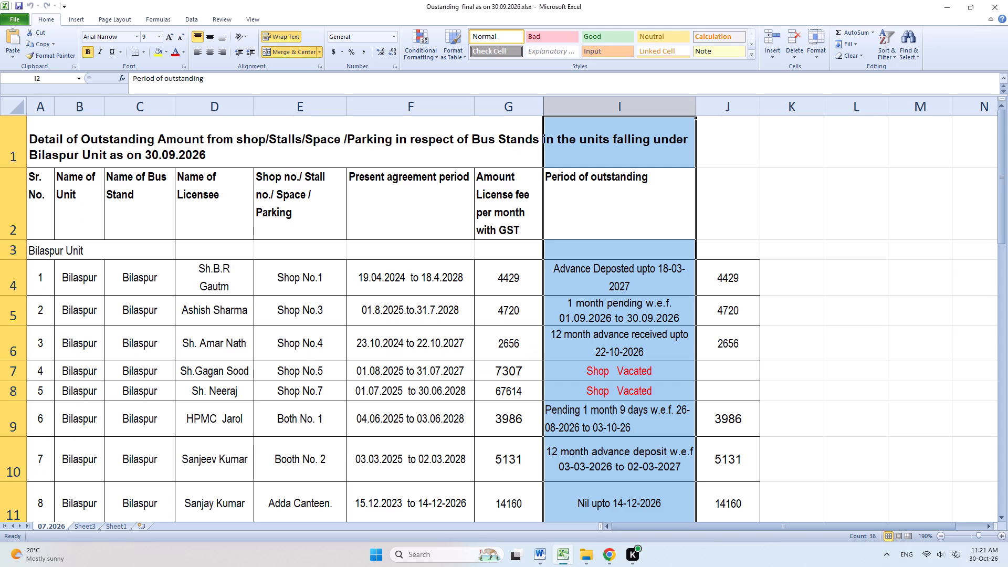
# Examine the licensees, monthly license fees and outstanding periods for the Bilaspur and Ghumarwin bus stands, down to Ghumarwin Shop No.1.
pyautogui.click(210, 283)
pyautogui.click(212, 316)
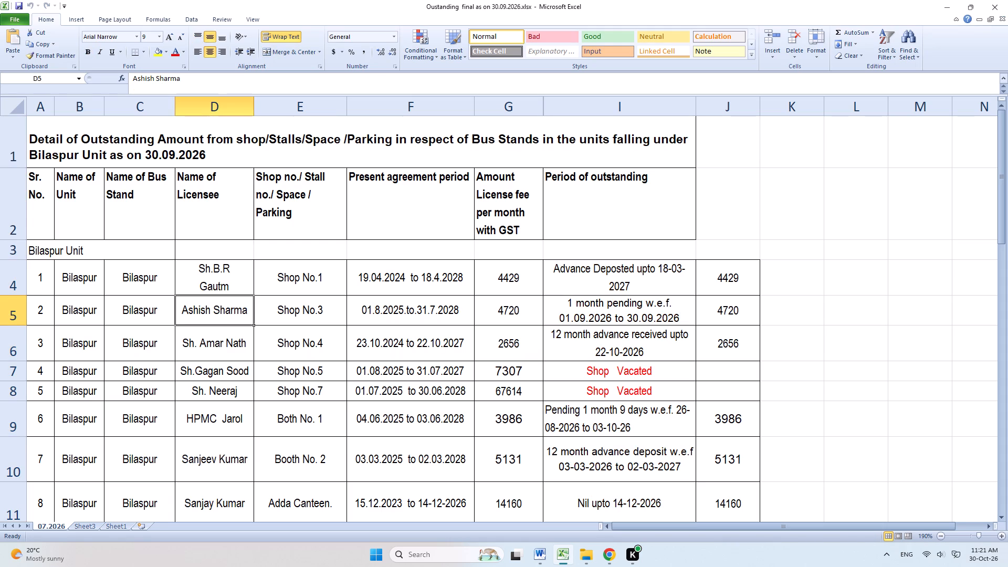
pyautogui.click(516, 372)
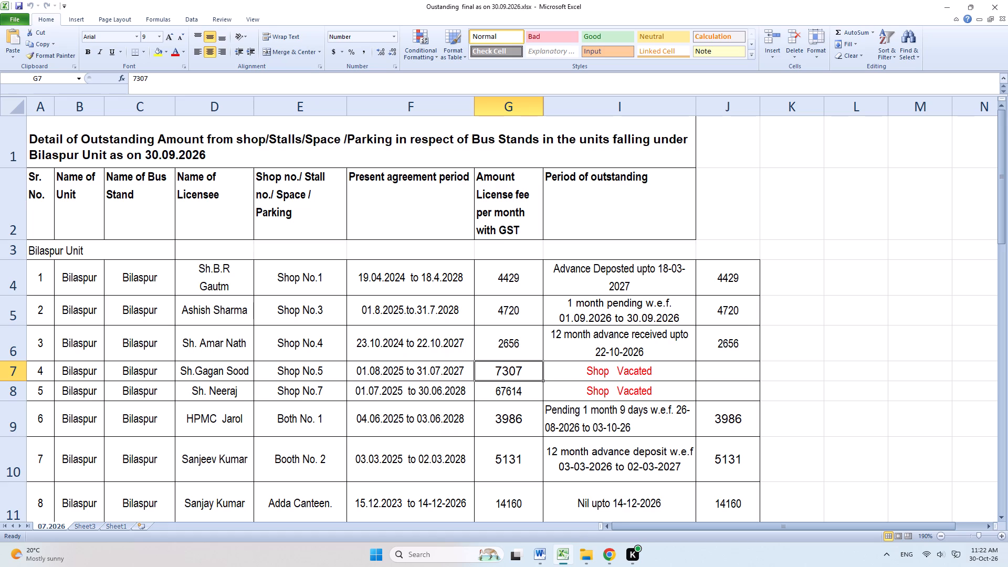
pyautogui.scroll(-1, 370, 448)
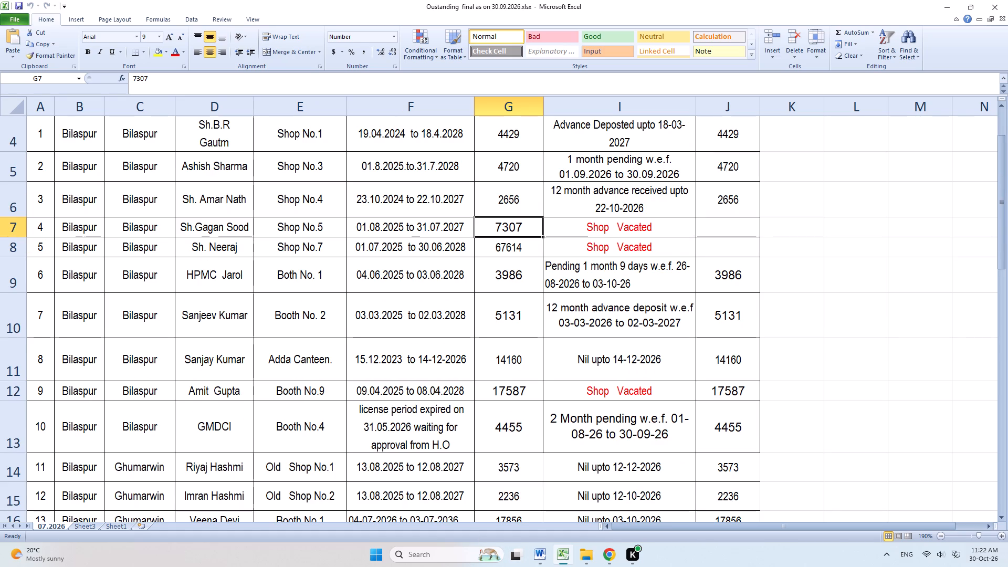
pyautogui.click(439, 362)
pyautogui.click(242, 396)
pyautogui.click(239, 420)
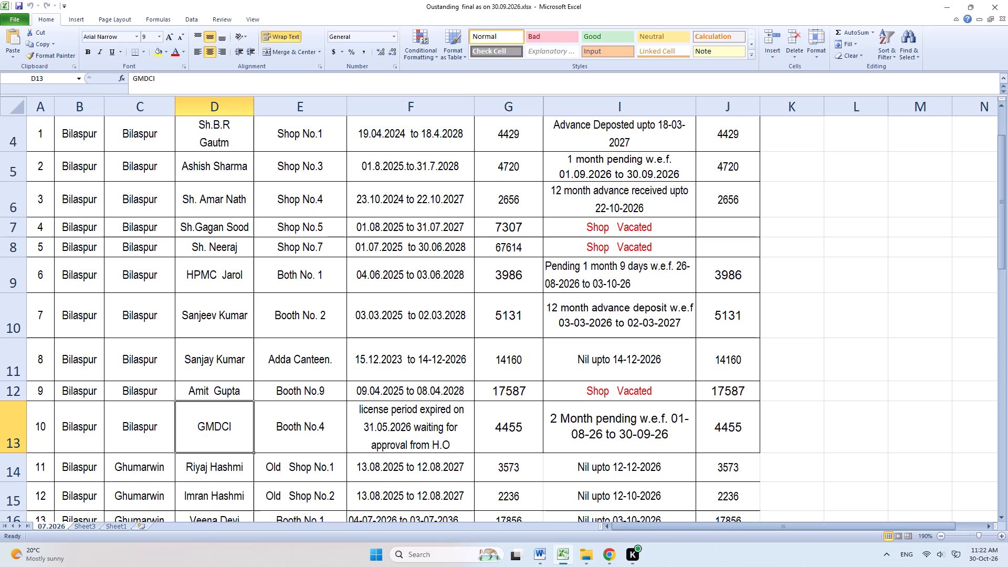
pyautogui.click(523, 433)
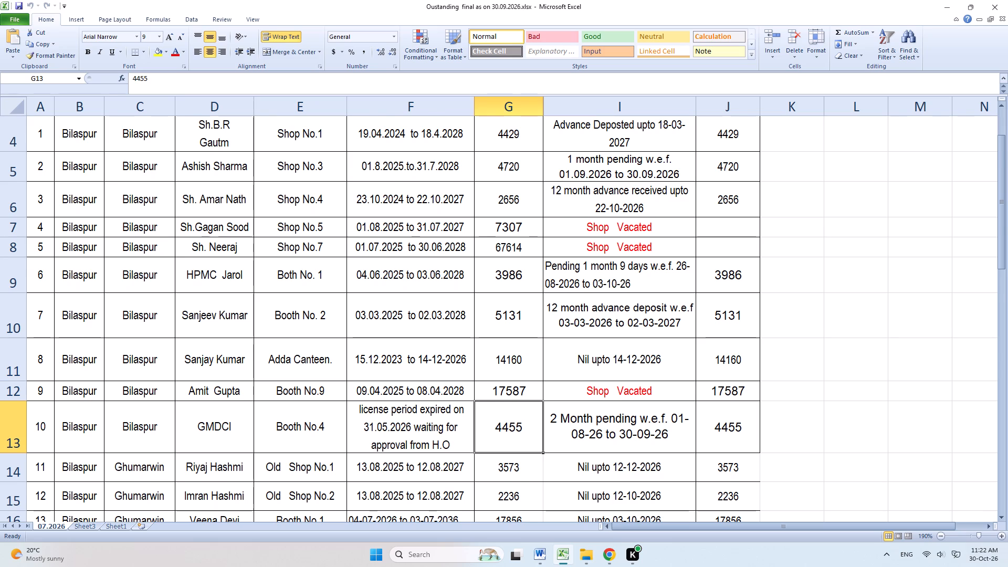
pyautogui.scroll(-1, 317, 482)
pyautogui.click(228, 426)
pyautogui.click(216, 450)
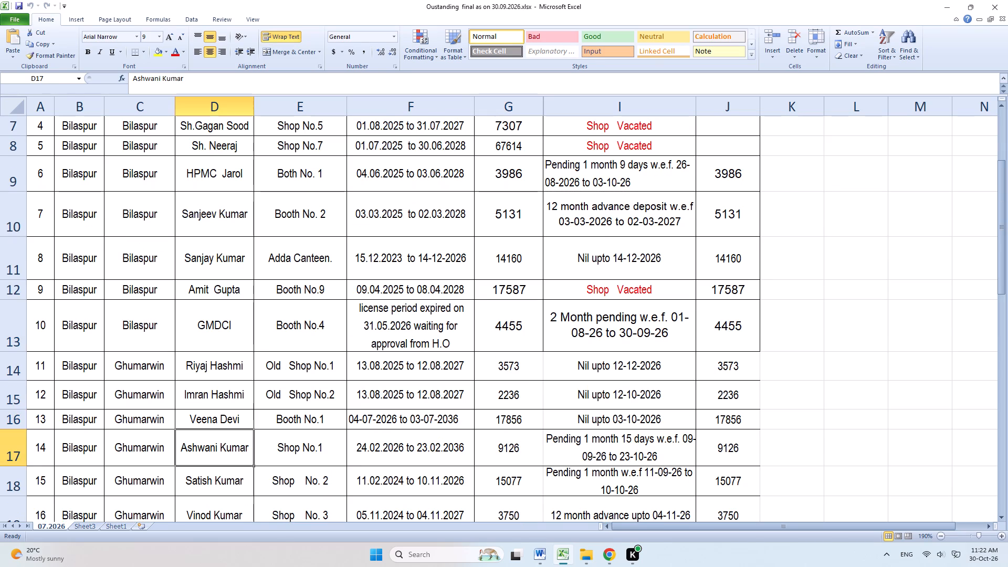
pyautogui.click(507, 450)
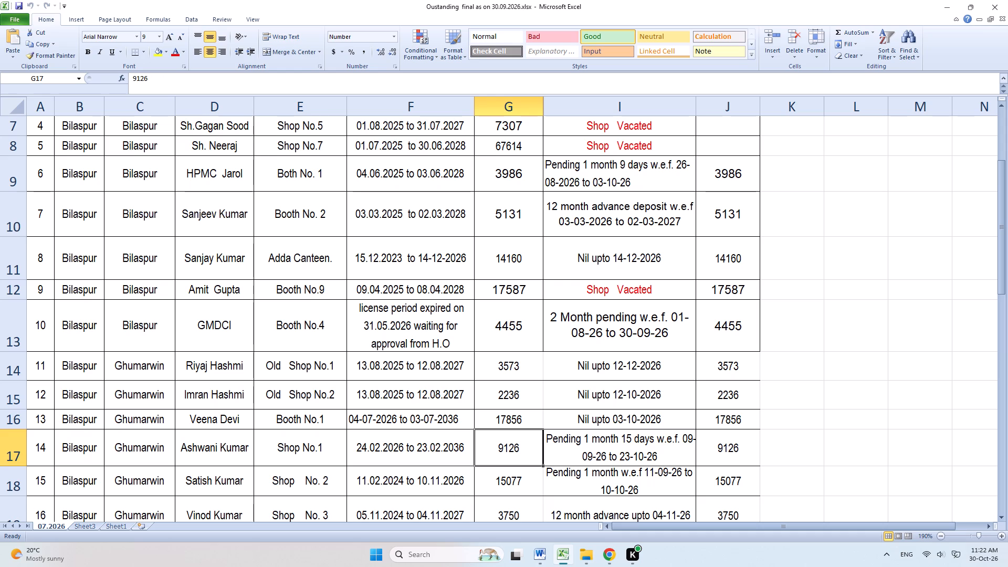
pyautogui.click(0, 447)
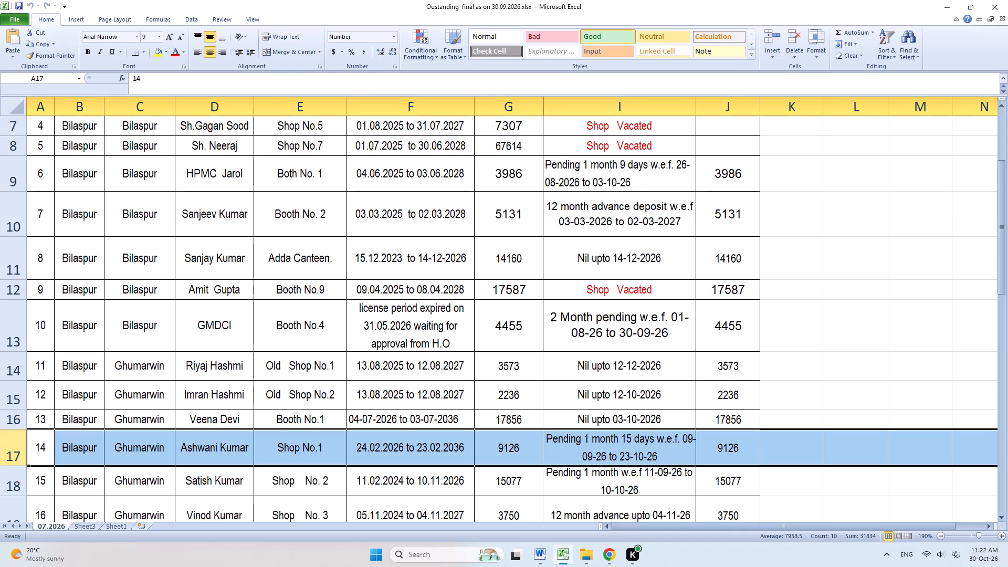
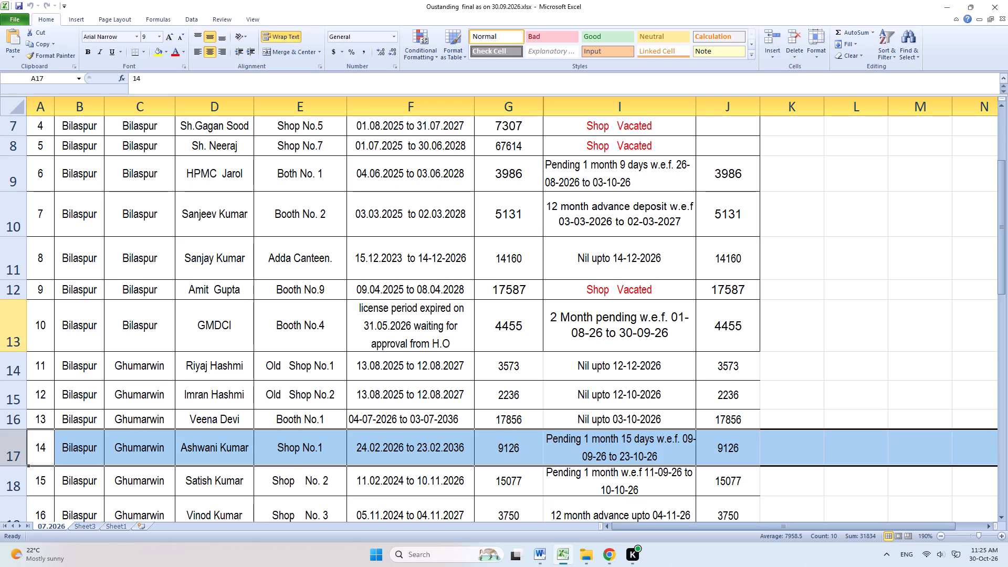
# Examine the license periods, monthly fees and outstanding periods of the remaining Ghumarwin bus stand shops and booths, down to Booth No.7.
pyautogui.scroll(-1, 431, 493)
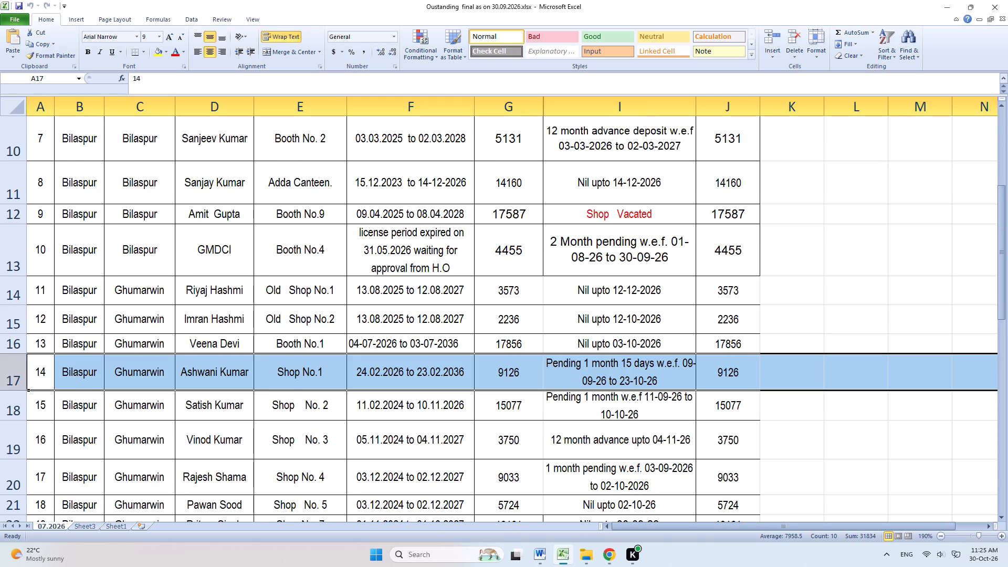
pyautogui.click(413, 482)
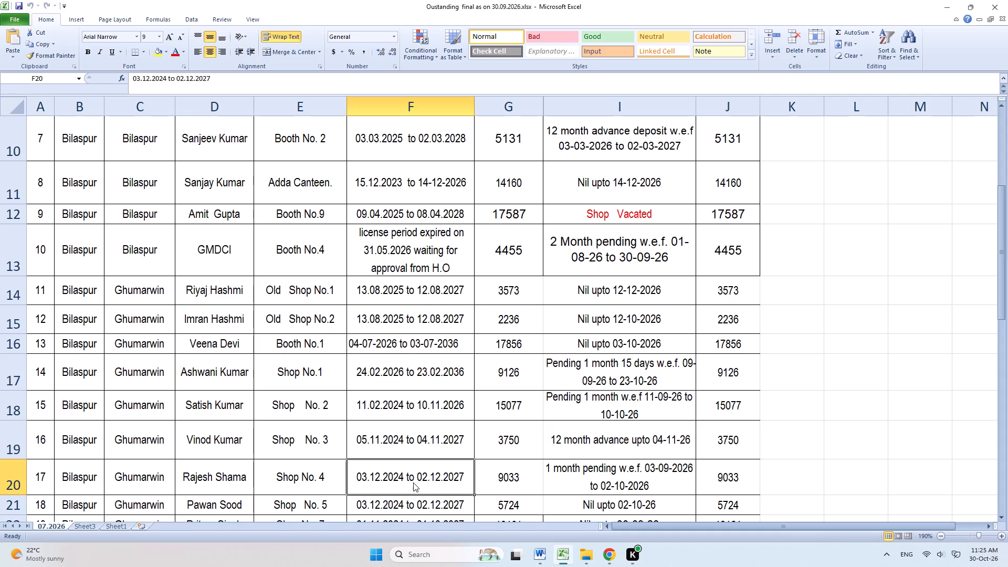
pyautogui.click(10, 481)
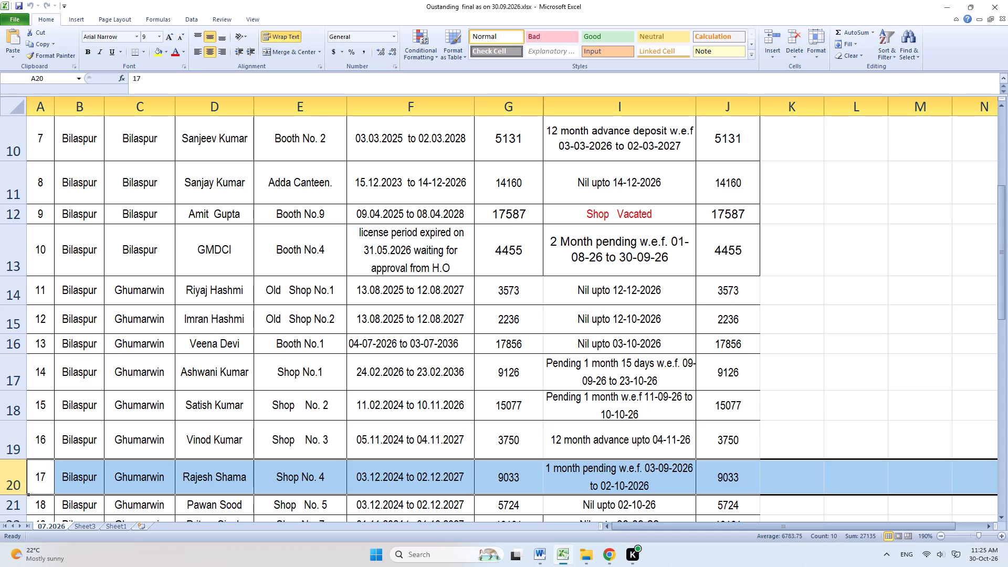
pyautogui.scroll(-2, 398, 482)
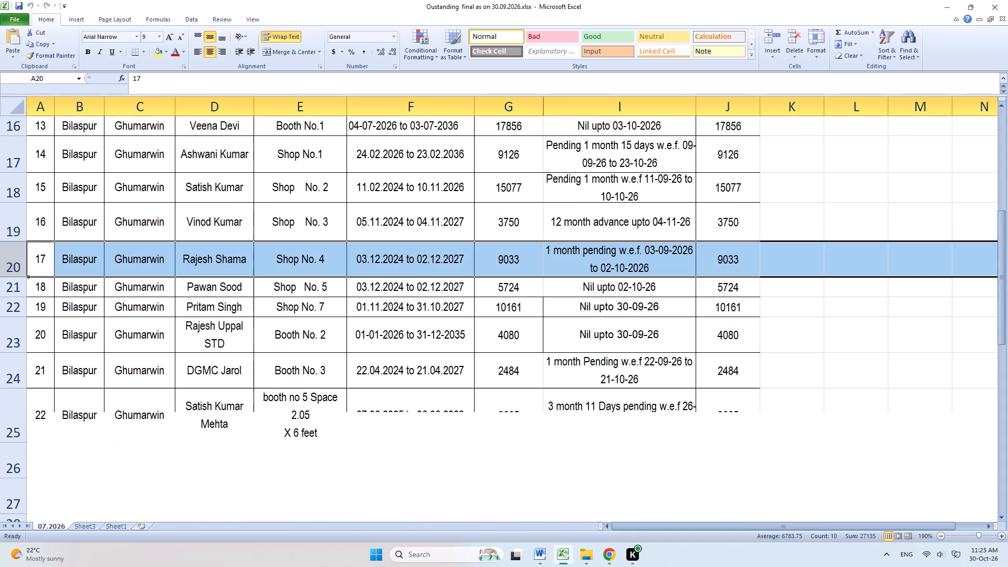
pyautogui.click(228, 340)
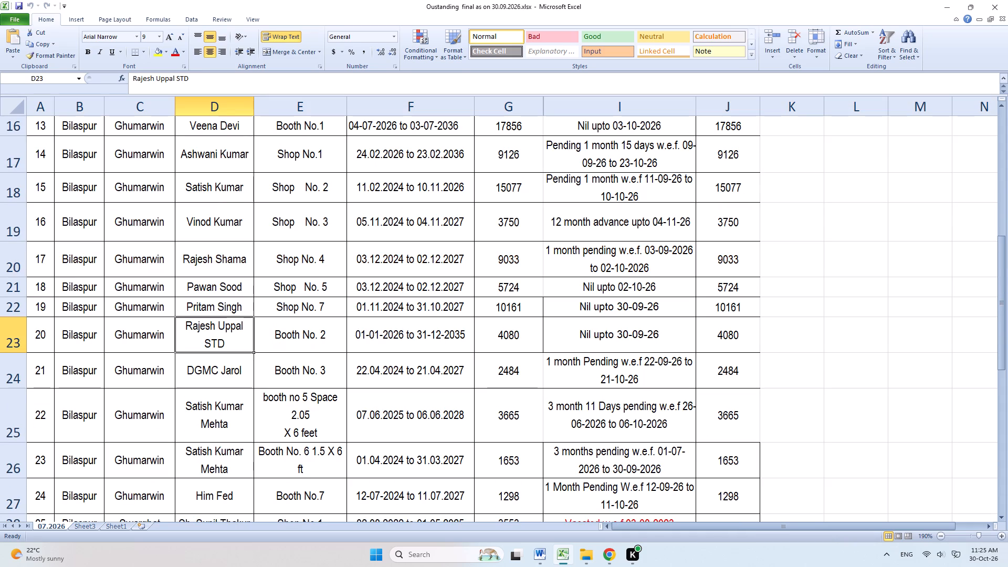
pyautogui.click(237, 371)
pyautogui.click(240, 413)
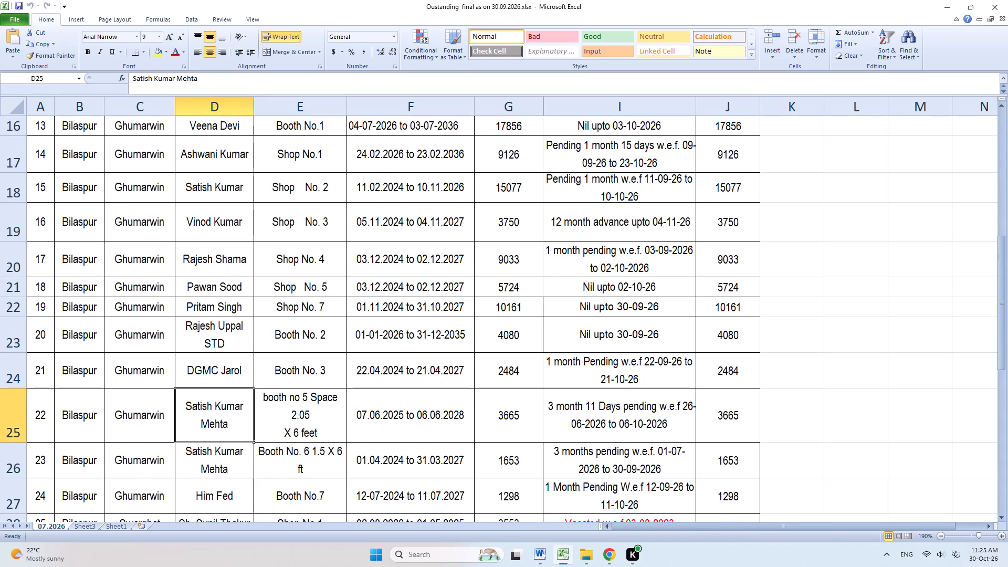
pyautogui.scroll(-1, 238, 457)
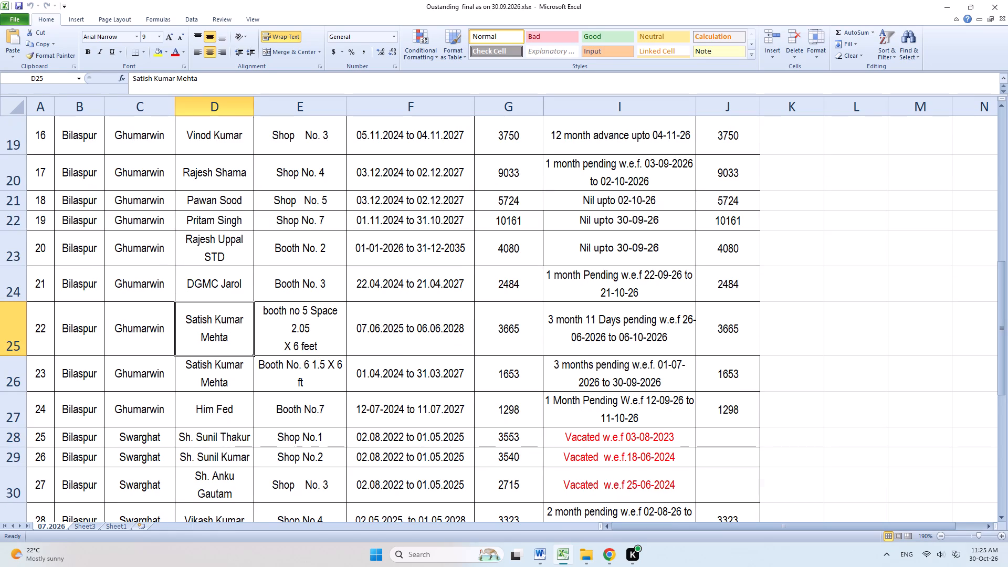
pyautogui.click(5, 415)
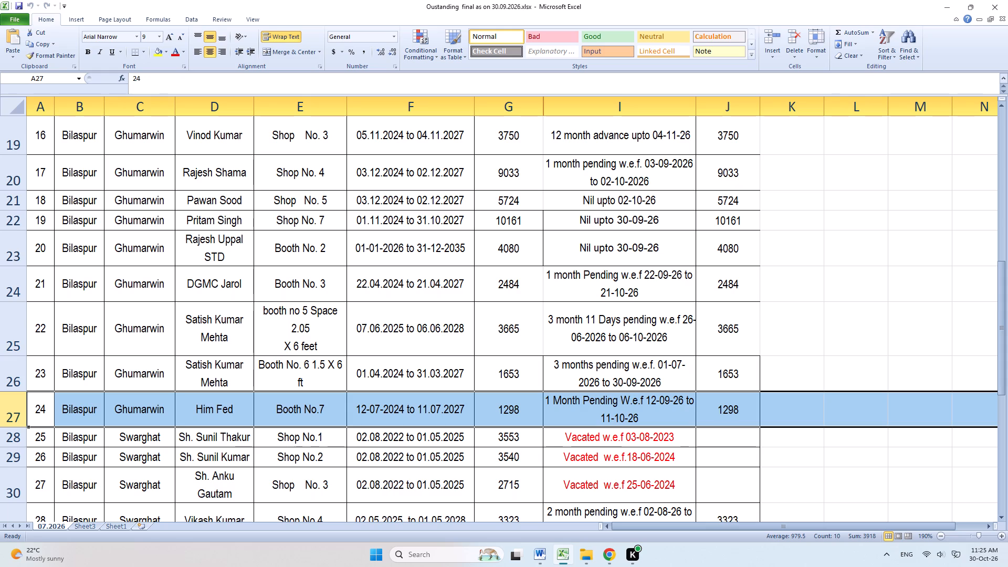
pyautogui.scroll(3, 255, 387)
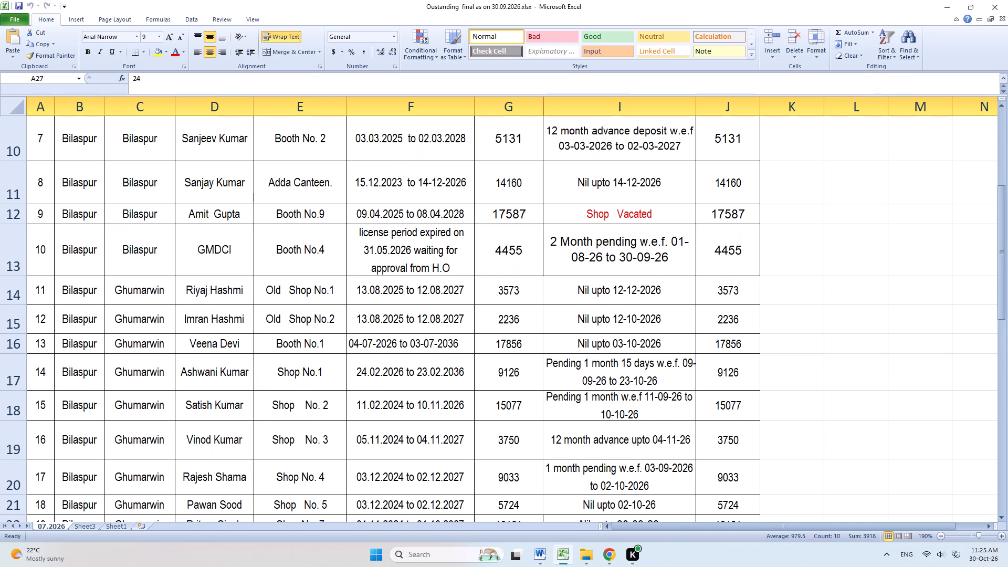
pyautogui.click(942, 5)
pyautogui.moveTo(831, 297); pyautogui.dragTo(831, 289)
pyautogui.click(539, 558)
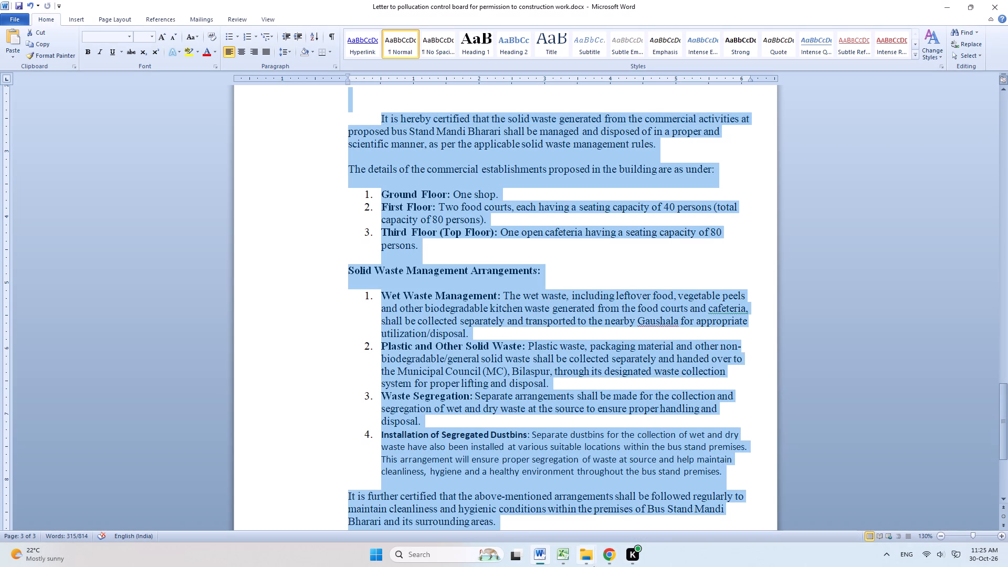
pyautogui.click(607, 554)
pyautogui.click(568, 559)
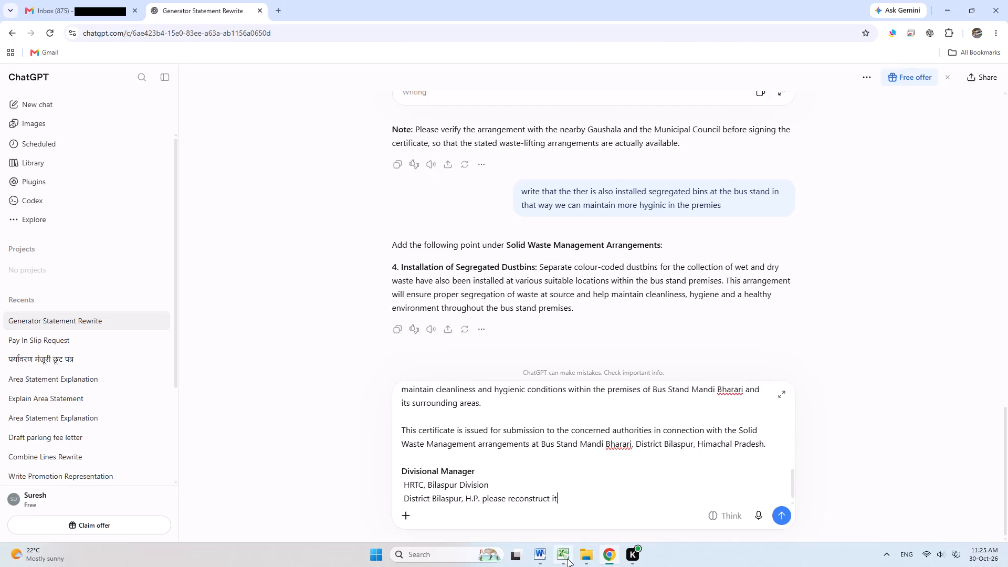
# Check the monthly license fee and pending period of Ghumarwin Shop No.1 against the neighbouring shop rows.
pyautogui.click(239, 376)
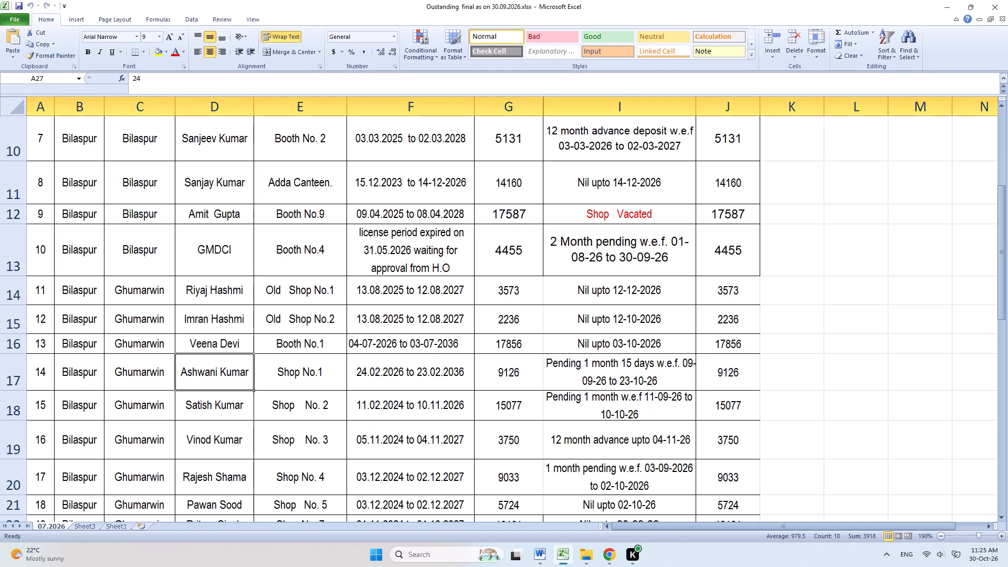
pyautogui.click(524, 379)
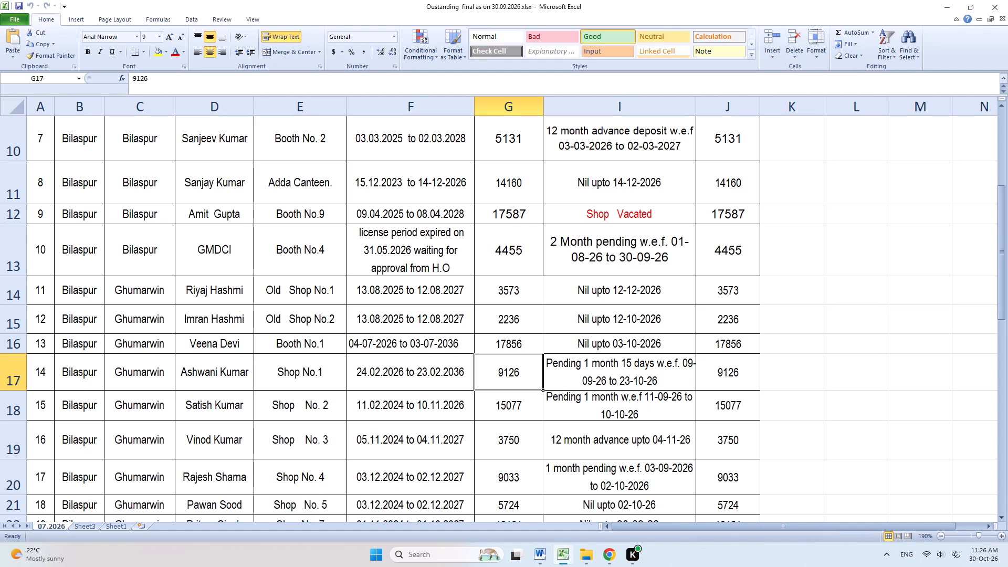
pyautogui.click(522, 409)
pyautogui.click(513, 371)
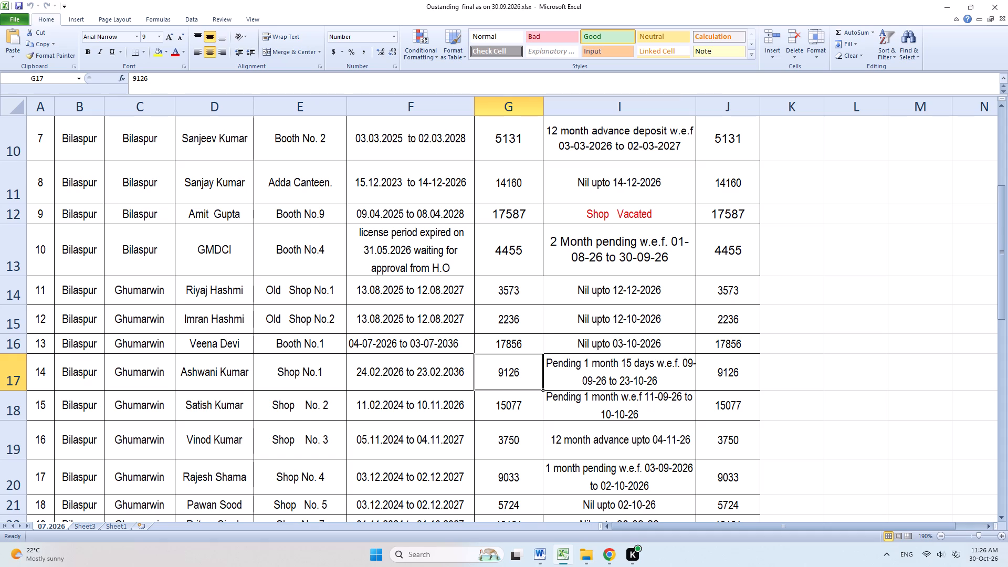
pyautogui.click(509, 406)
pyautogui.click(509, 379)
pyautogui.click(12, 376)
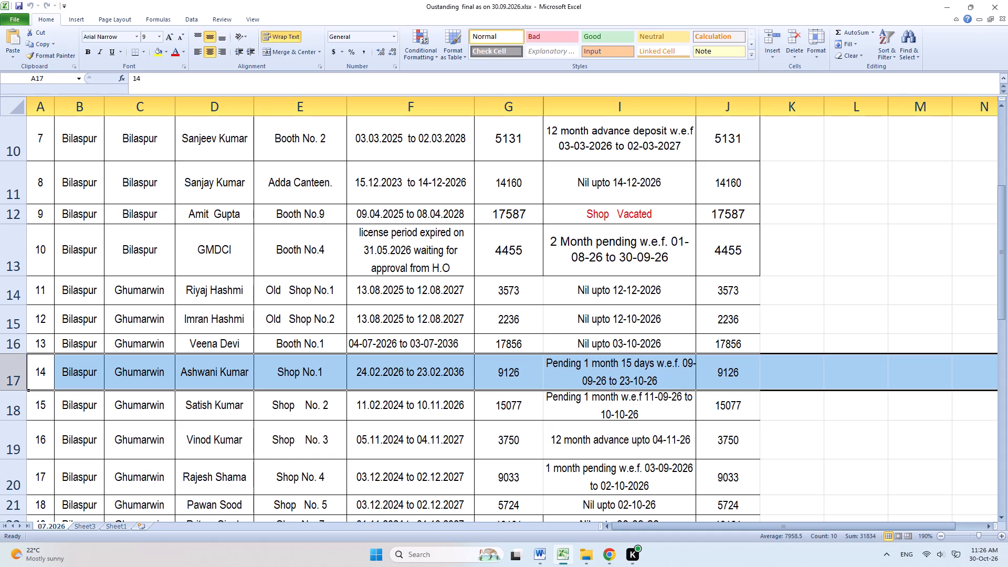
pyautogui.click(517, 378)
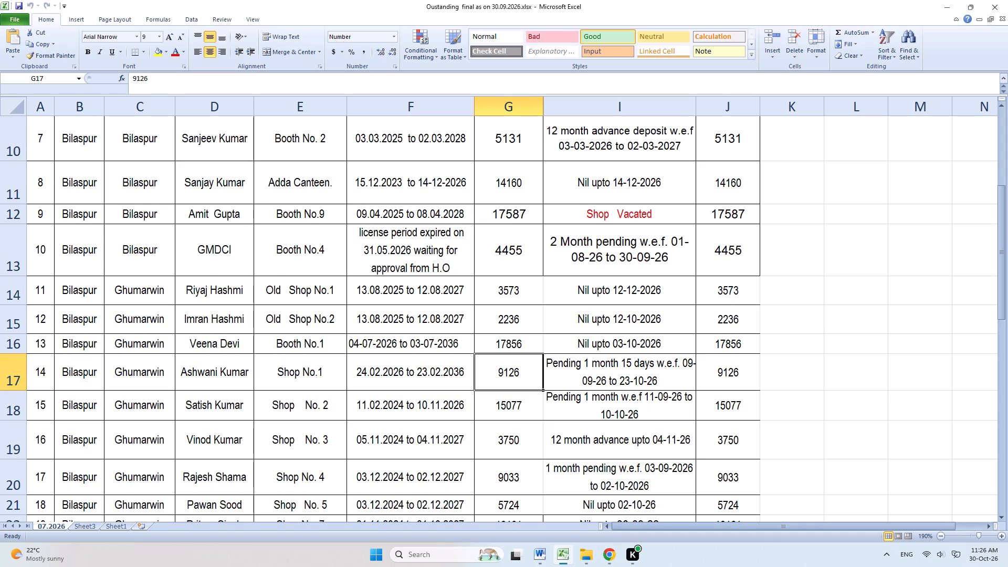
pyautogui.click(500, 425)
pyautogui.click(510, 382)
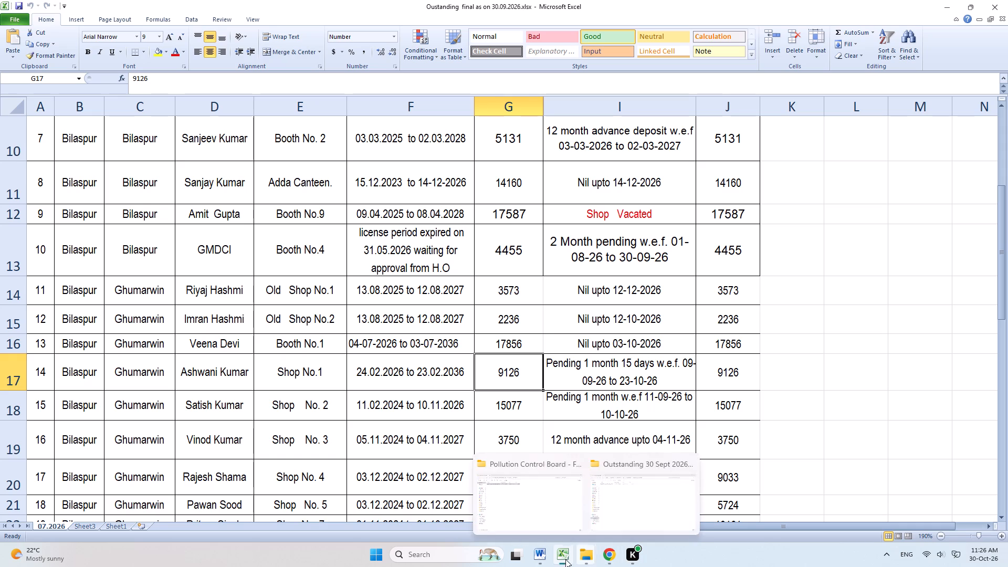
# Switch to the Word certificate and delete the Waste Segregation point from the Solid Waste Management Arrangements list.
pyautogui.click(543, 560)
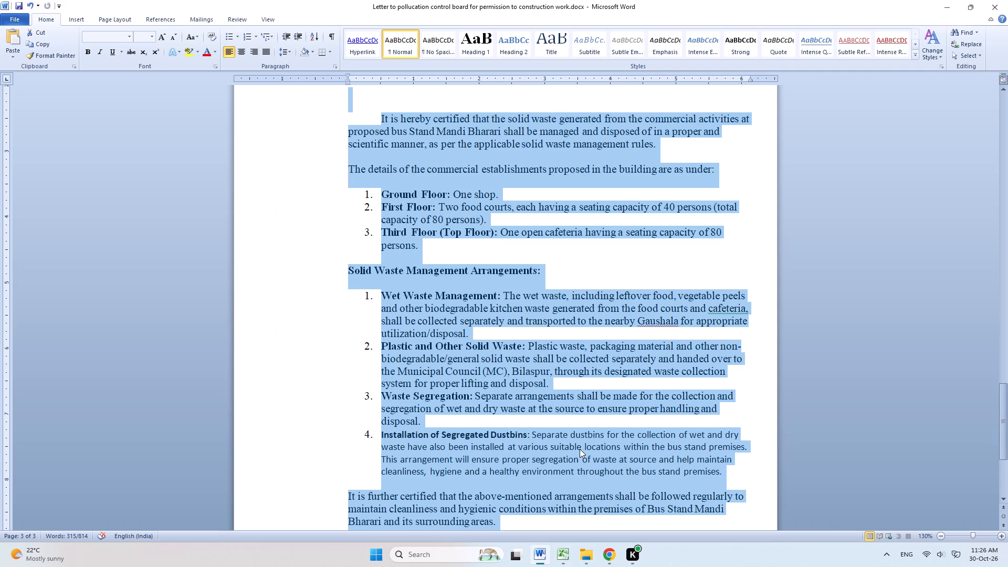
pyautogui.click(580, 448)
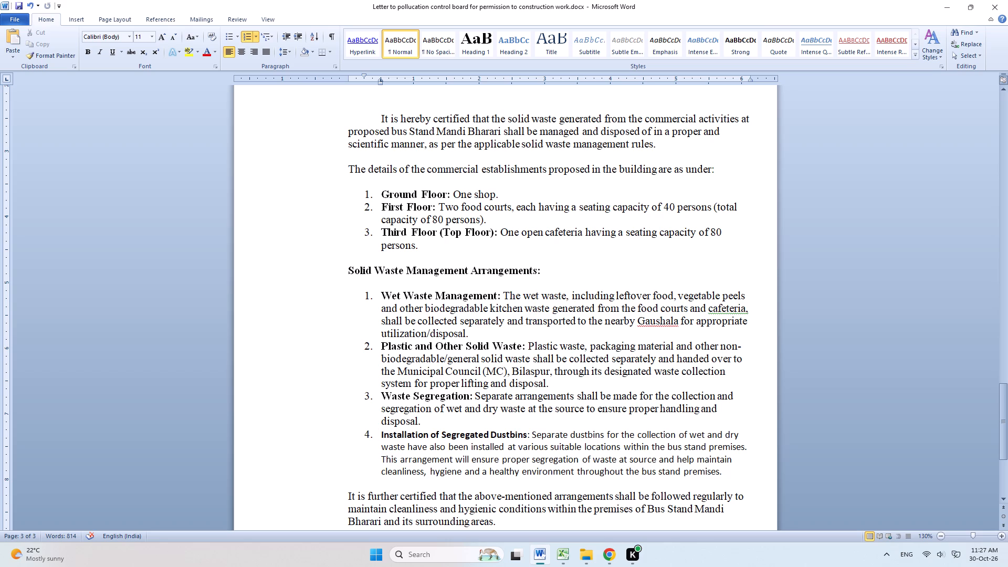
pyautogui.moveTo(423, 425); pyautogui.dragTo(364, 405)
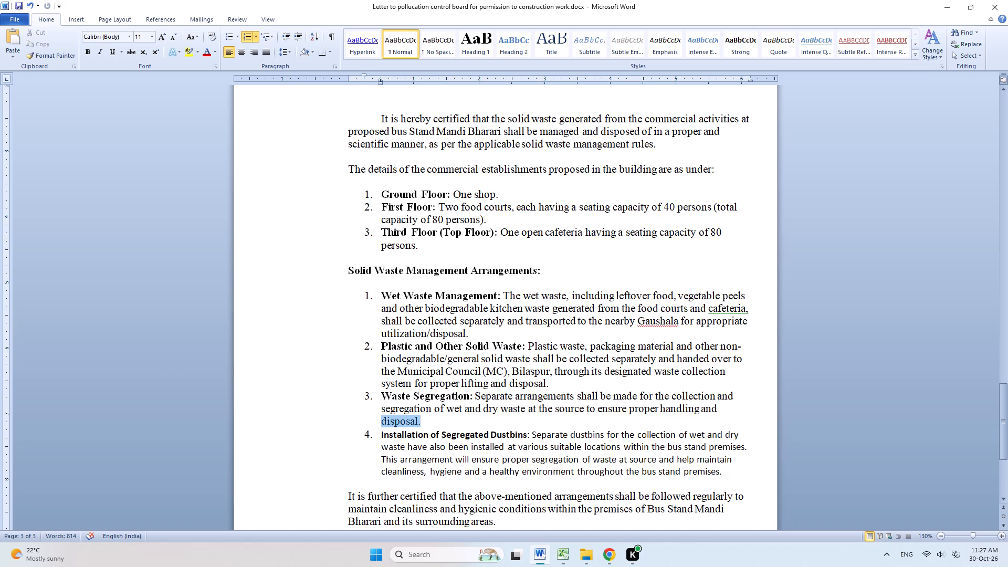
pyautogui.moveTo(364, 405); pyautogui.dragTo(361, 399)
pyautogui.press('BackSpace')
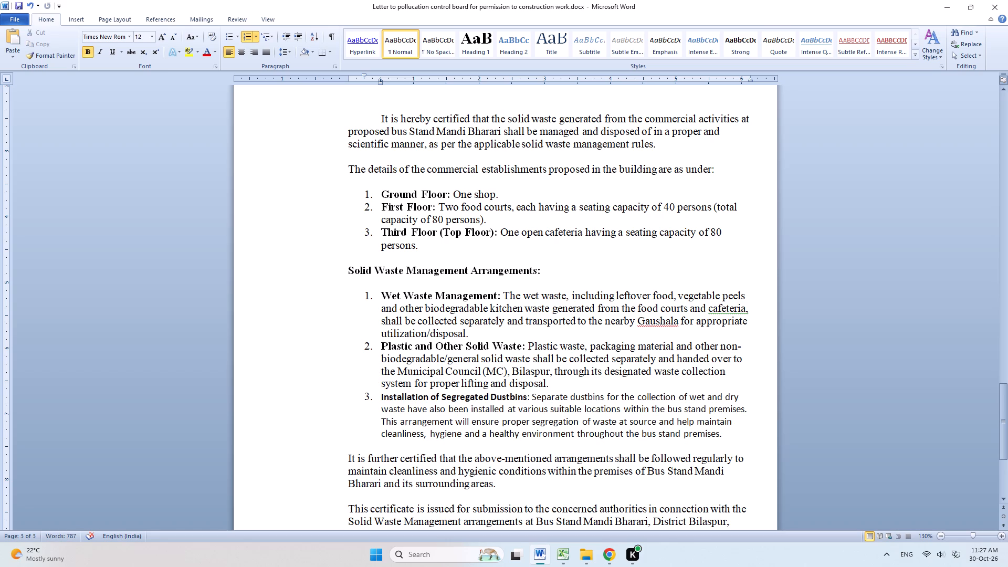
pyautogui.click(560, 384)
# Add an empty fourth list item after the Installation of Segregated Dustbins point.
pyautogui.scroll(-3, 510, 384)
pyautogui.click(733, 335)
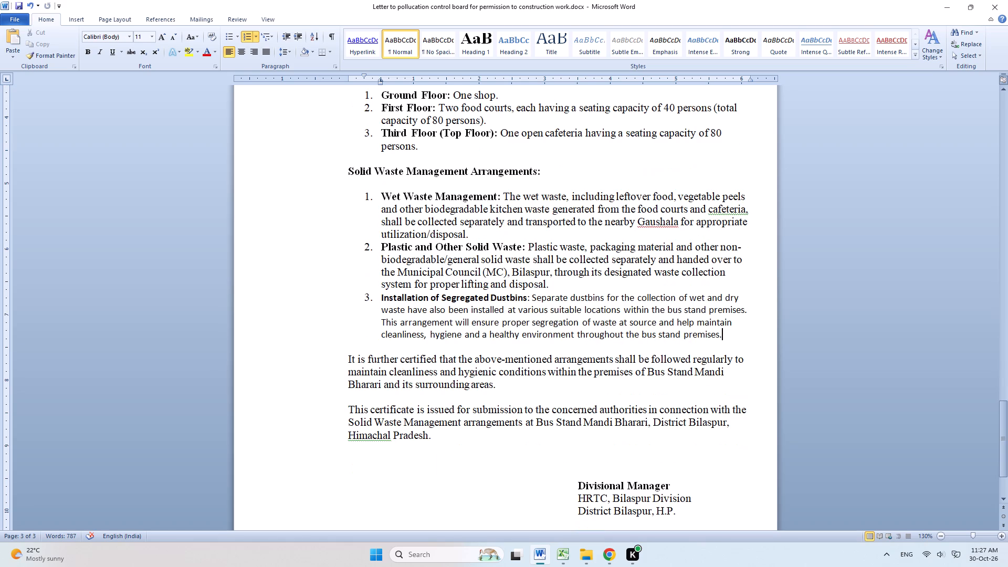
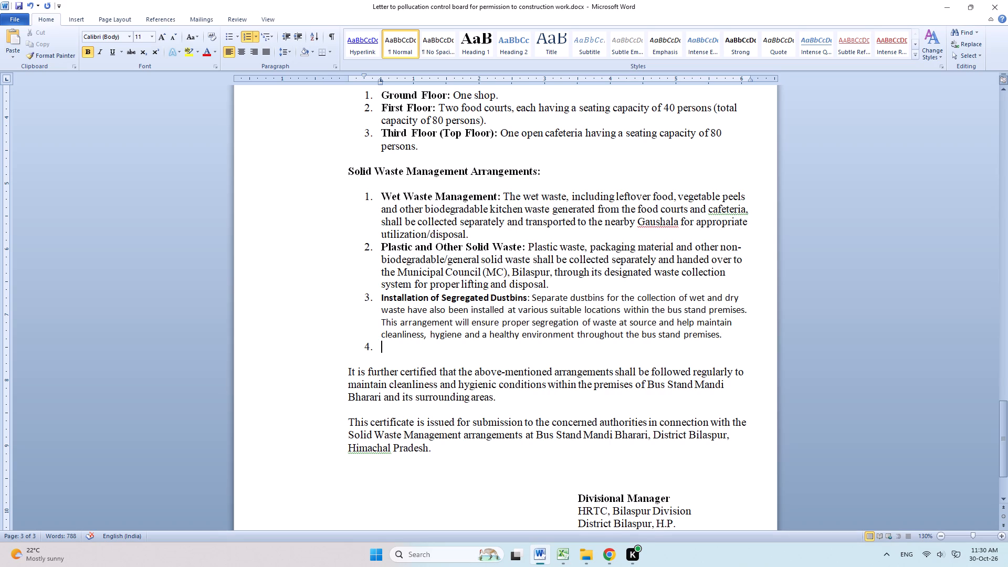
pyautogui.hotkey('ctrl', 'v')
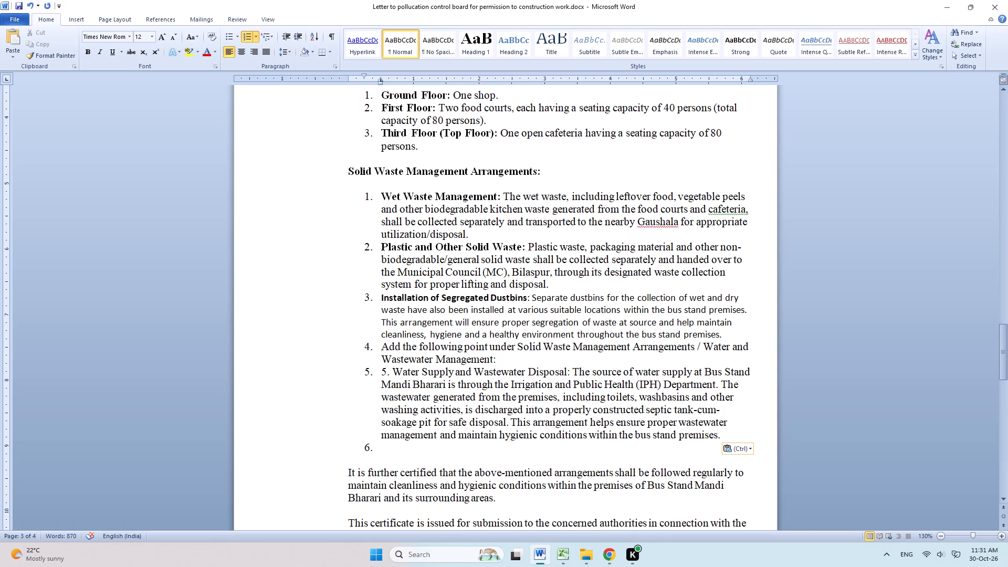
# Delete the pasted "Add the following point" line and remove automatic list numbering from the water supply paragraph and the blank line below it.
pyautogui.moveTo(497, 358); pyautogui.dragTo(356, 345)
pyautogui.press('BackSpace')
pyautogui.press('BackSpace')
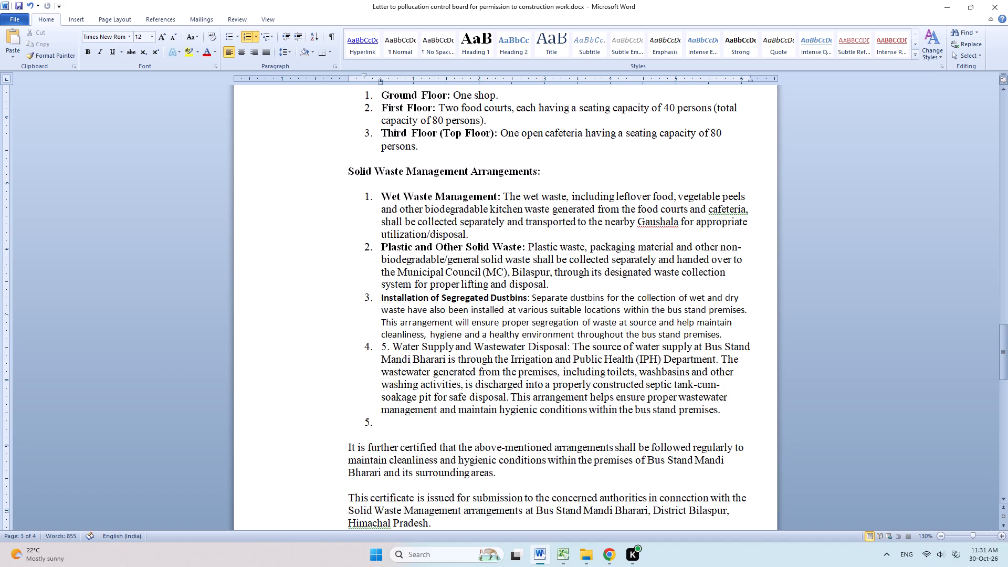
pyautogui.press('BackSpace')
pyautogui.press('BackSpace')
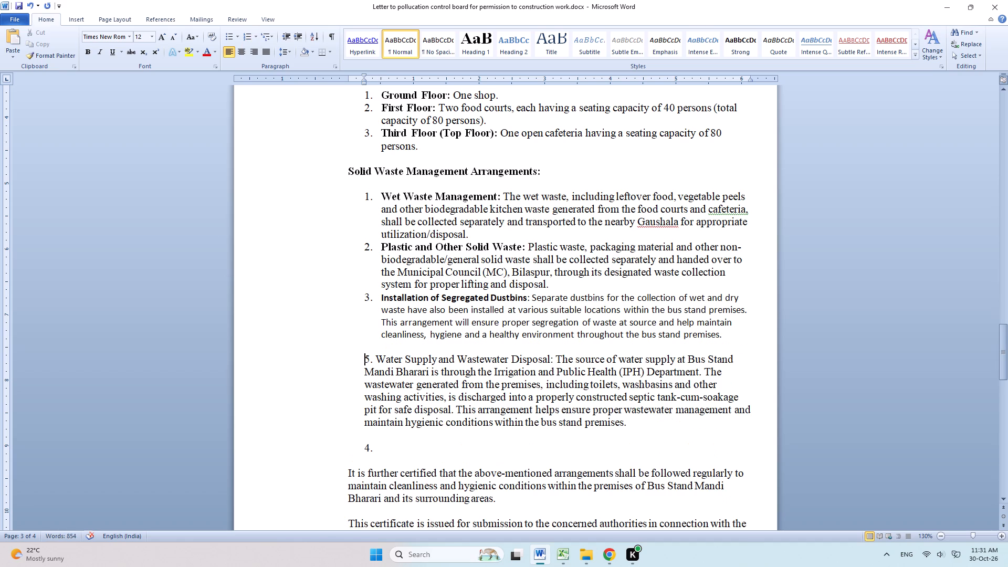
pyautogui.scroll(-3, 450, 453)
pyautogui.click(375, 346)
pyautogui.press('BackSpace')
# Insert "& Wet" in the arrangements heading so it reads "Solid & Wet Waste Management Arrangements:".
pyautogui.scroll(5, 433, 381)
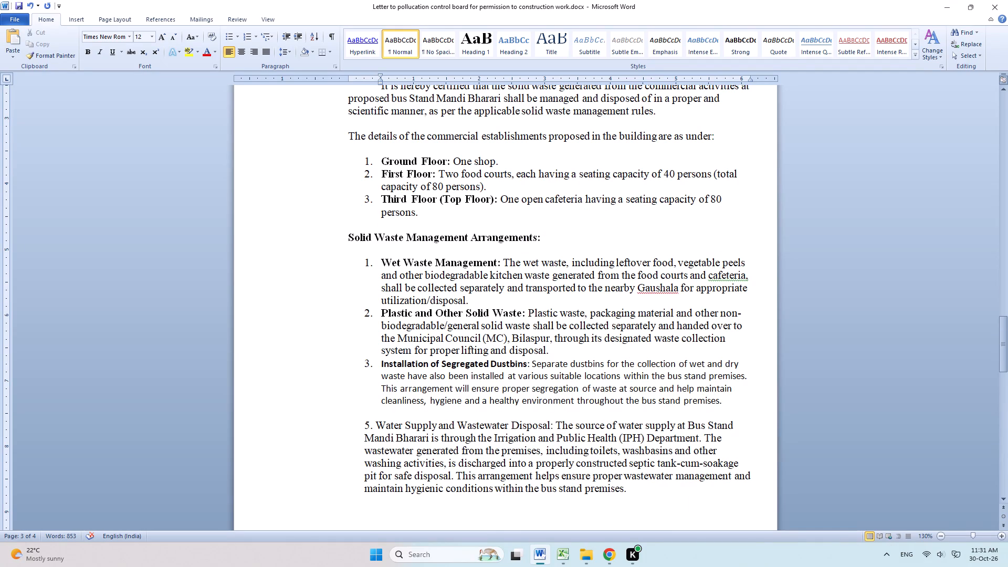
pyautogui.click(377, 235)
pyautogui.write('& Wet')
pyautogui.press('space')
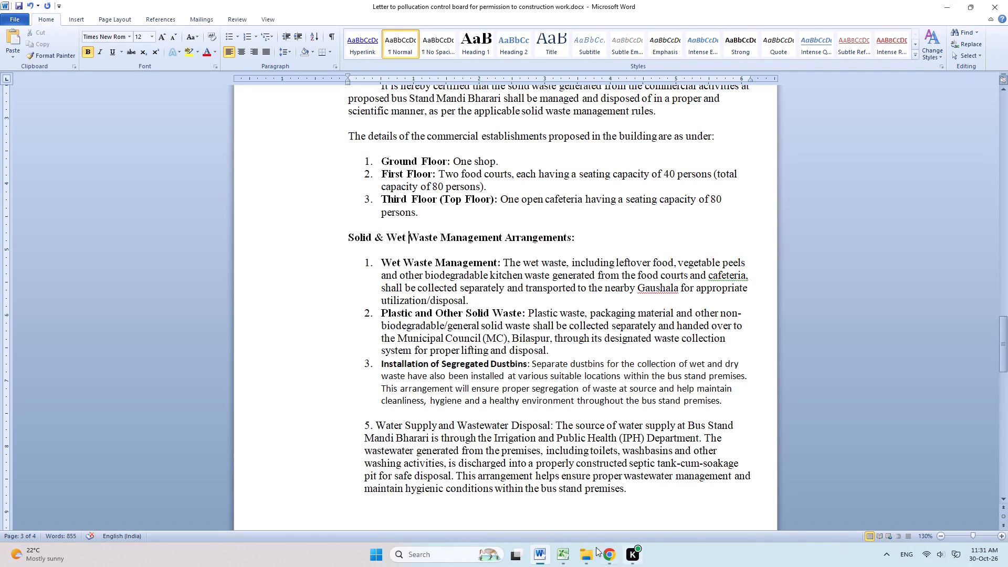
# Switch to the outstanding dues workbook in Excel and review the Bilaspur bus stand licensees' fees and outstanding periods row by row.
pyautogui.click(556, 552)
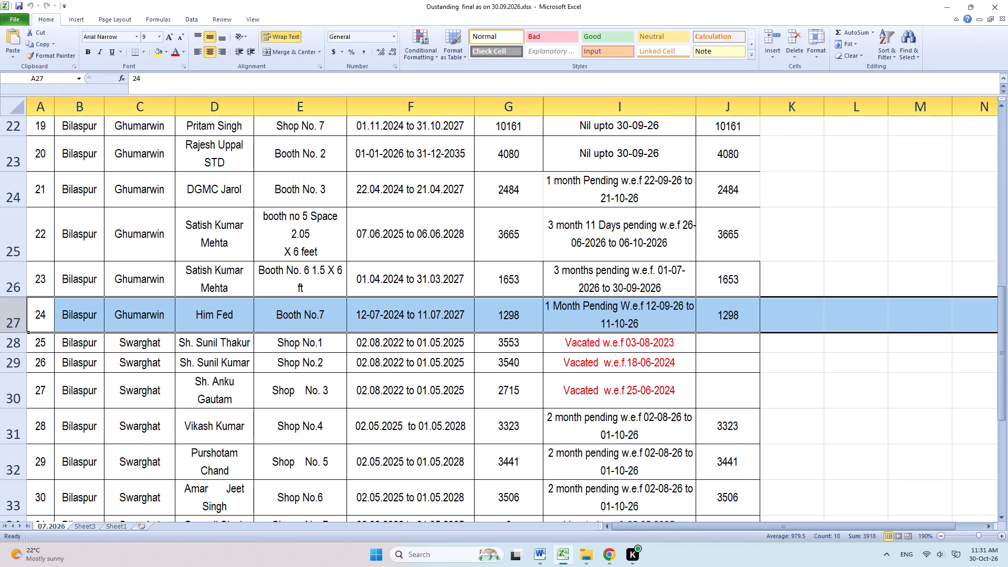
pyautogui.scroll(-6, 517, 474)
pyautogui.scroll(18, 520, 482)
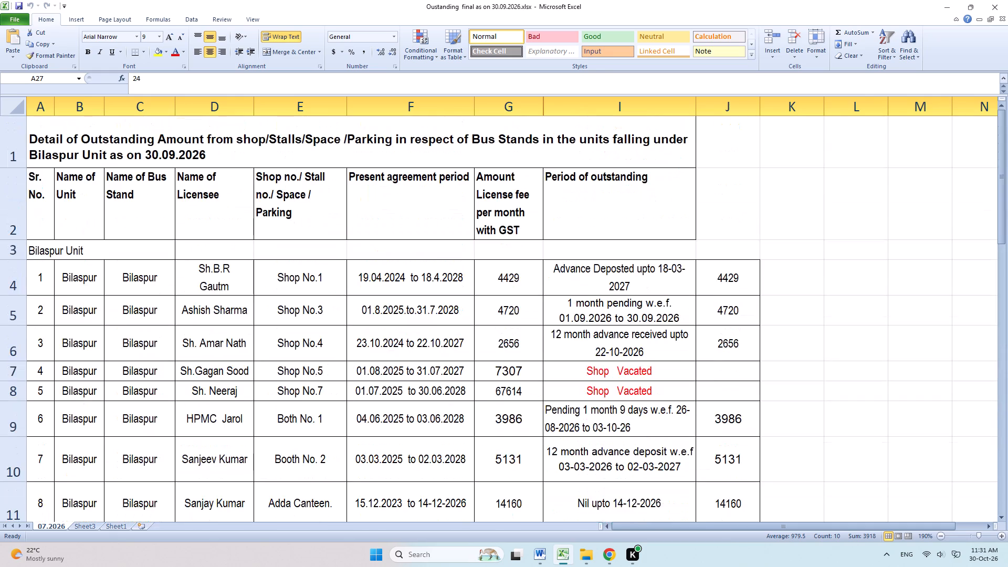
pyautogui.click(223, 306)
pyautogui.click(245, 347)
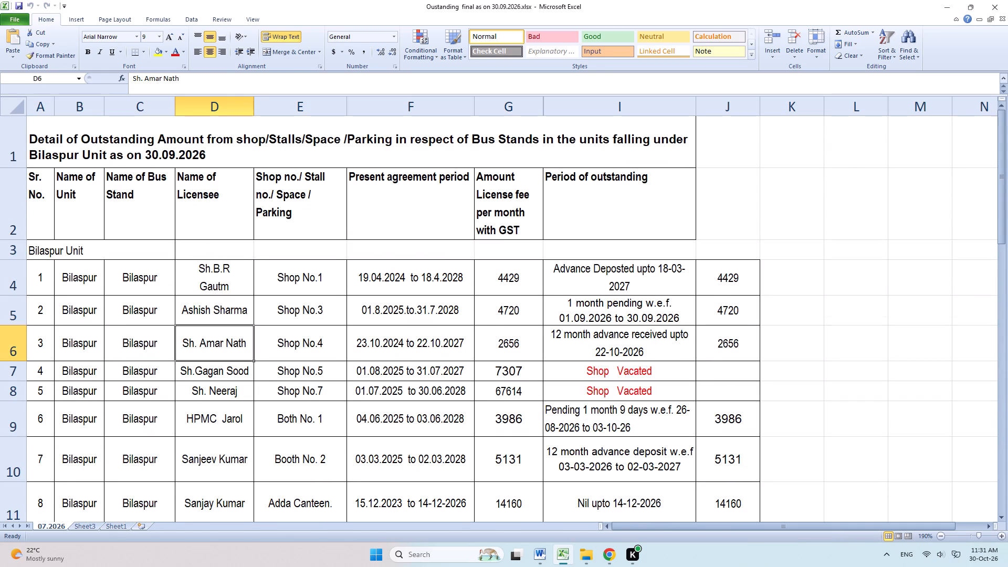
pyautogui.click(603, 352)
pyautogui.click(8, 343)
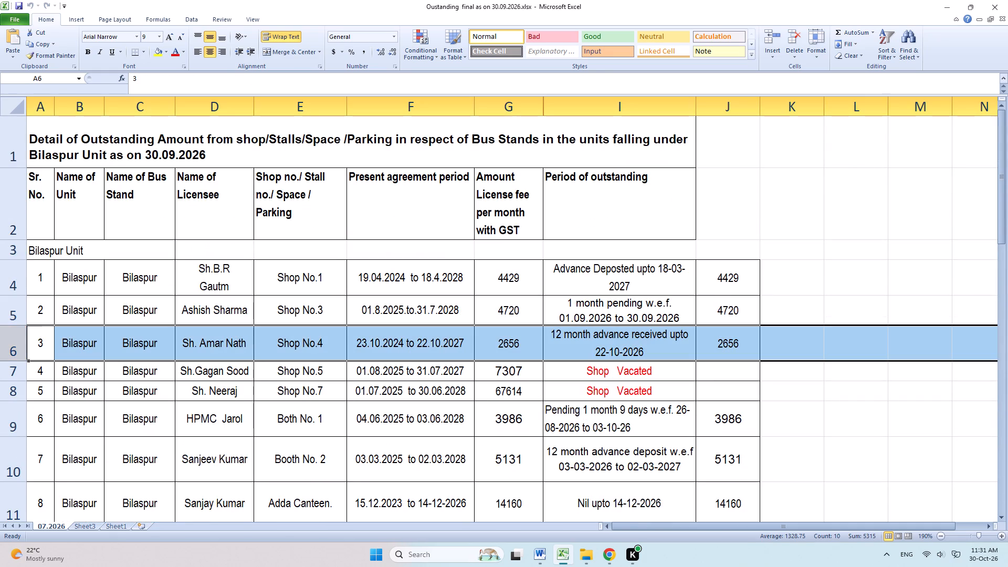
pyautogui.click(7, 372)
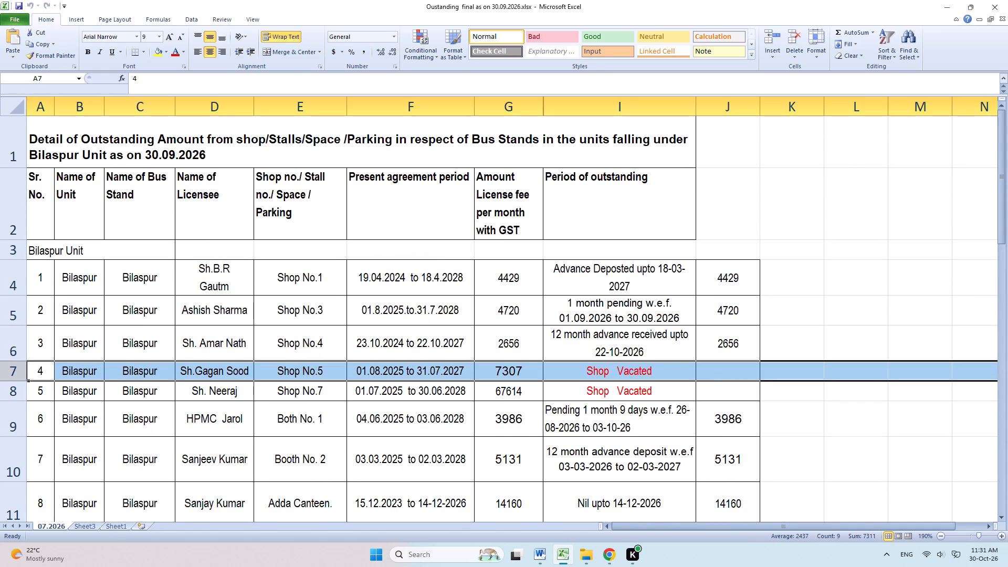
pyautogui.click(0, 384)
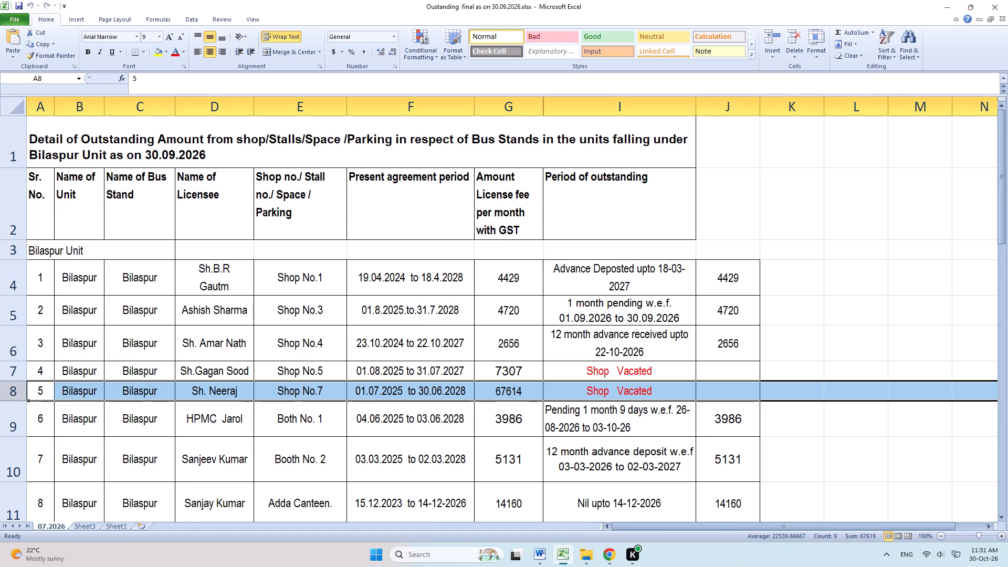
pyautogui.scroll(-1, 327, 413)
pyautogui.click(0, 256)
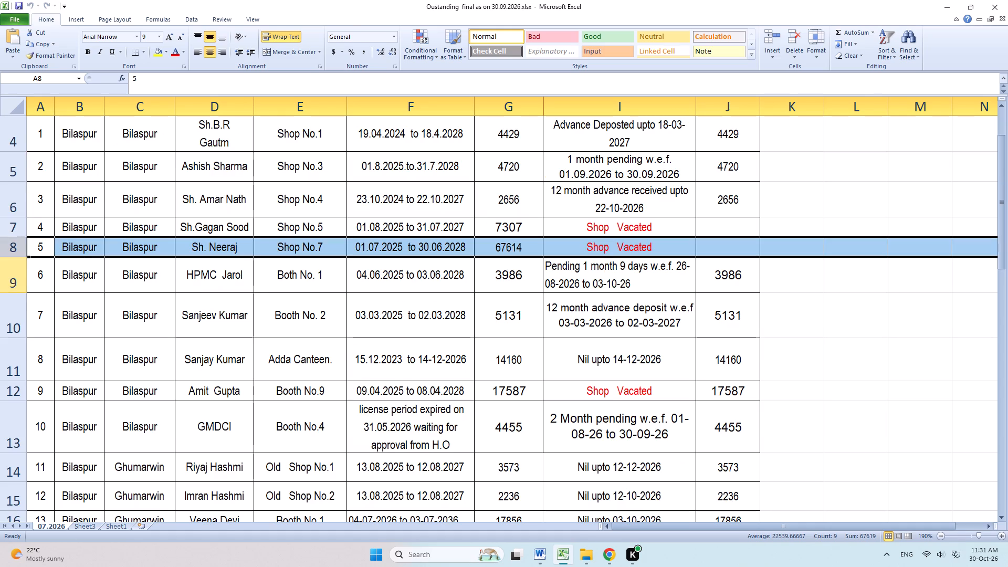
pyautogui.click(13, 282)
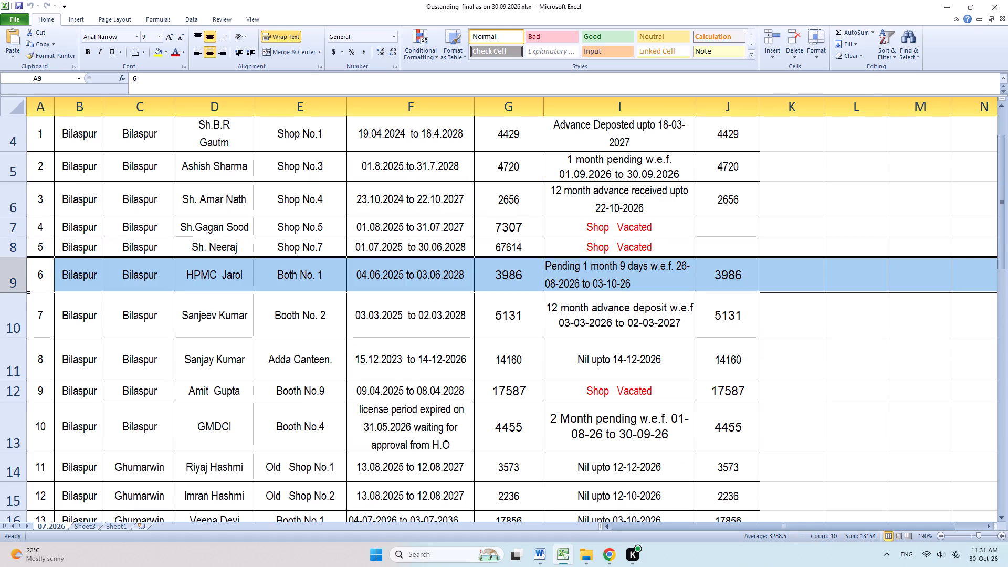
pyautogui.click(14, 318)
pyautogui.click(18, 352)
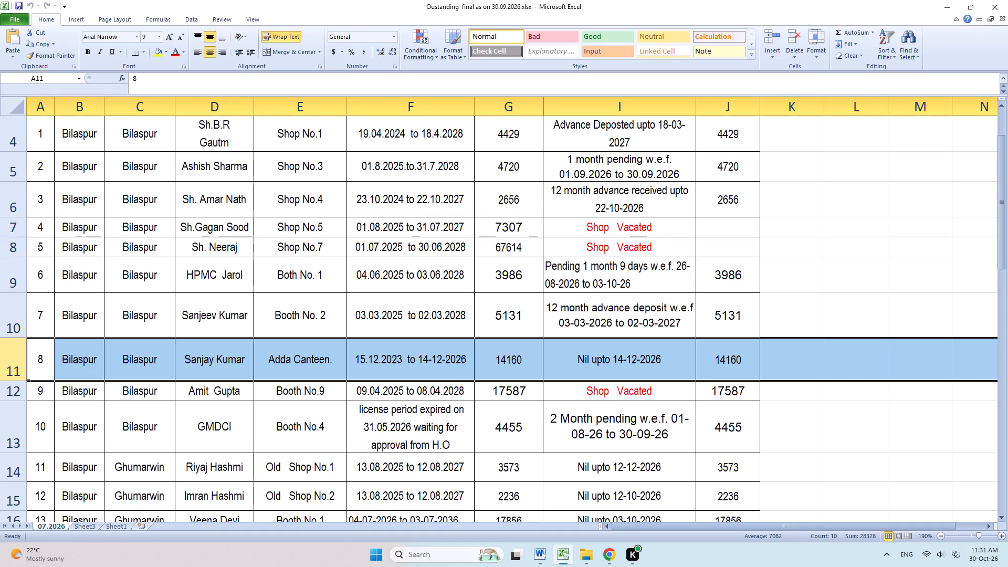
pyautogui.click(17, 390)
pyautogui.scroll(-1, 23, 391)
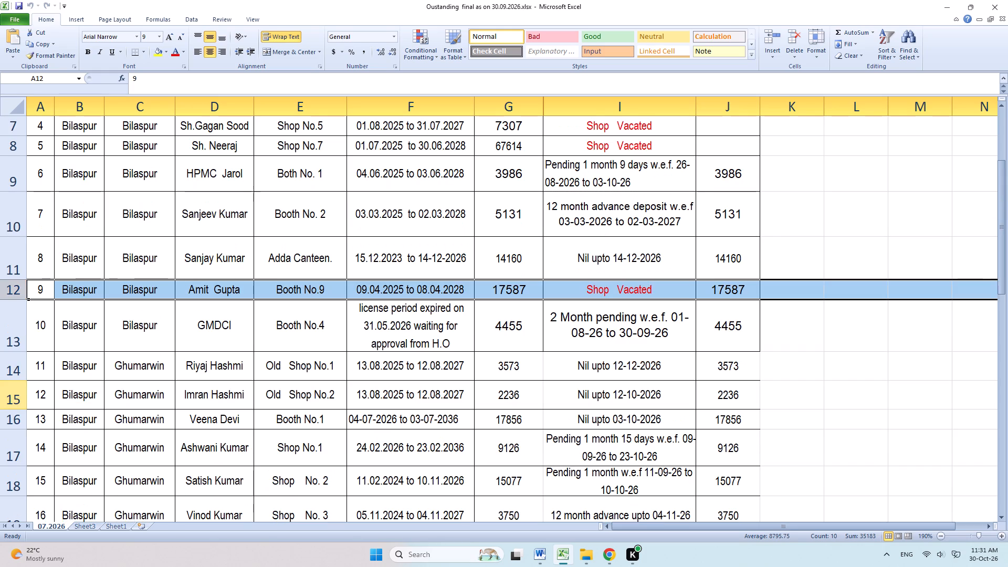
pyautogui.click(0, 319)
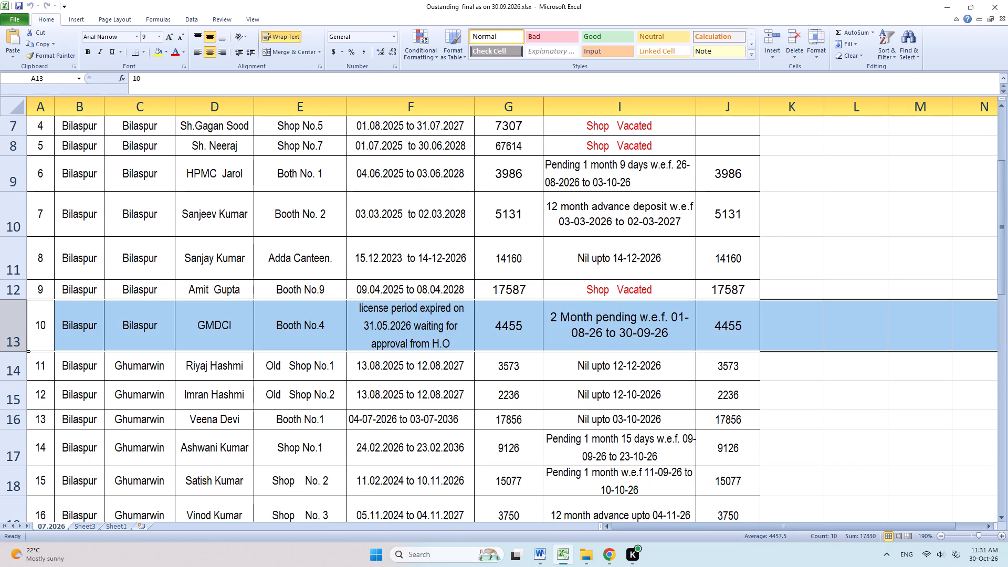
# Review the Ghumarwin bus stand licensees' fees and pending periods row by row, down to the booth no 5 dues entry.
pyautogui.click(0, 369)
pyautogui.click(8, 394)
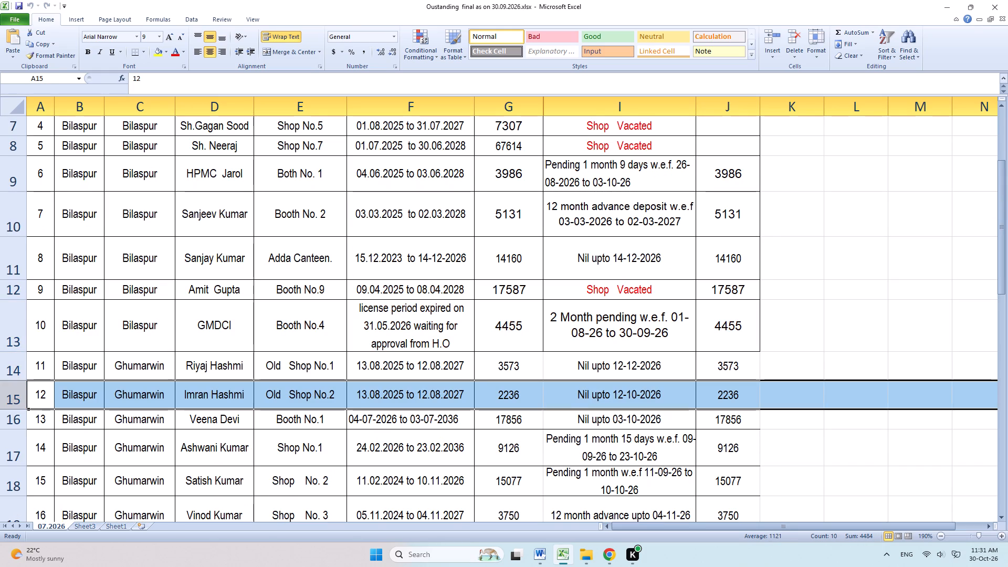
pyautogui.click(0, 416)
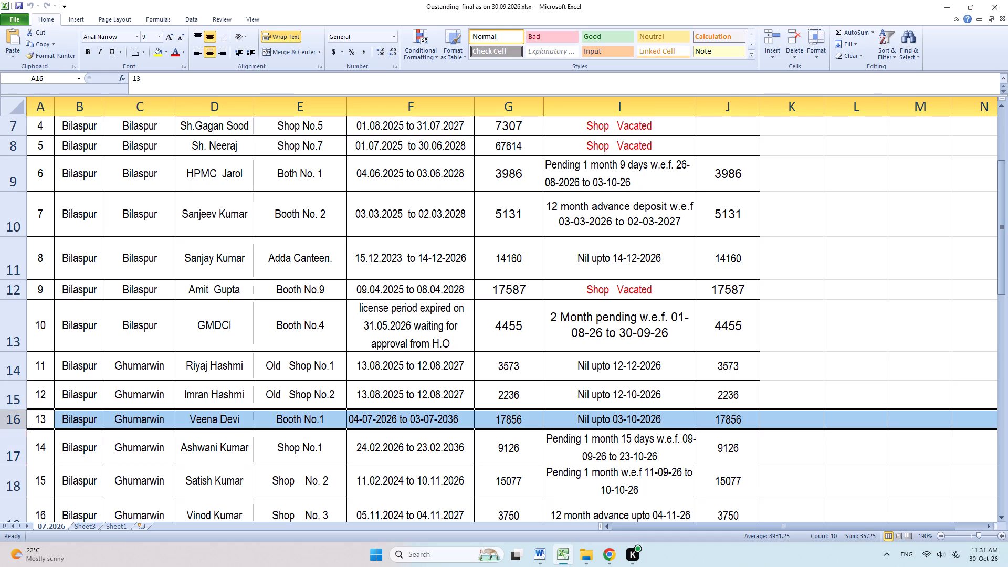
pyautogui.scroll(-3, 203, 477)
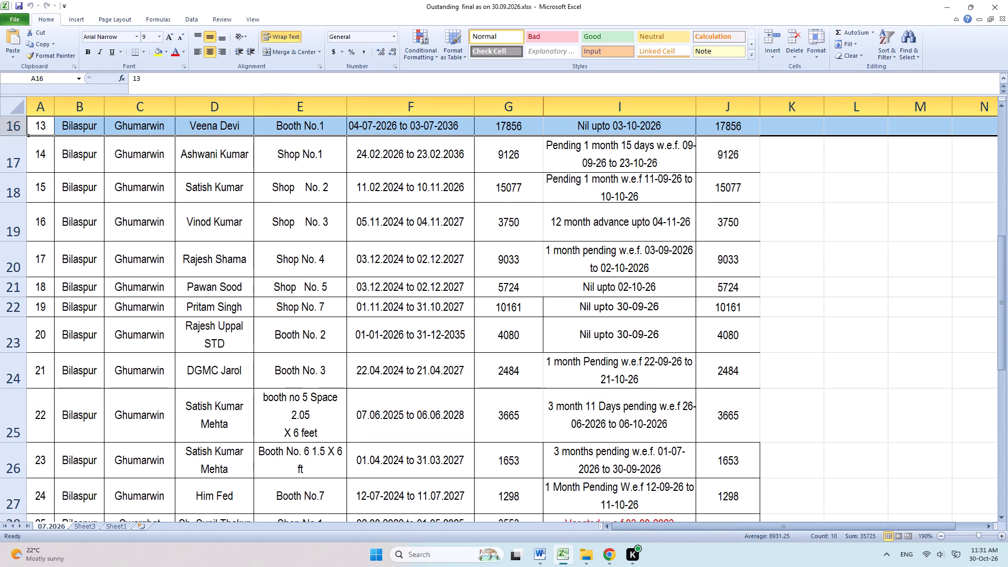
pyautogui.click(0, 191)
pyautogui.click(7, 229)
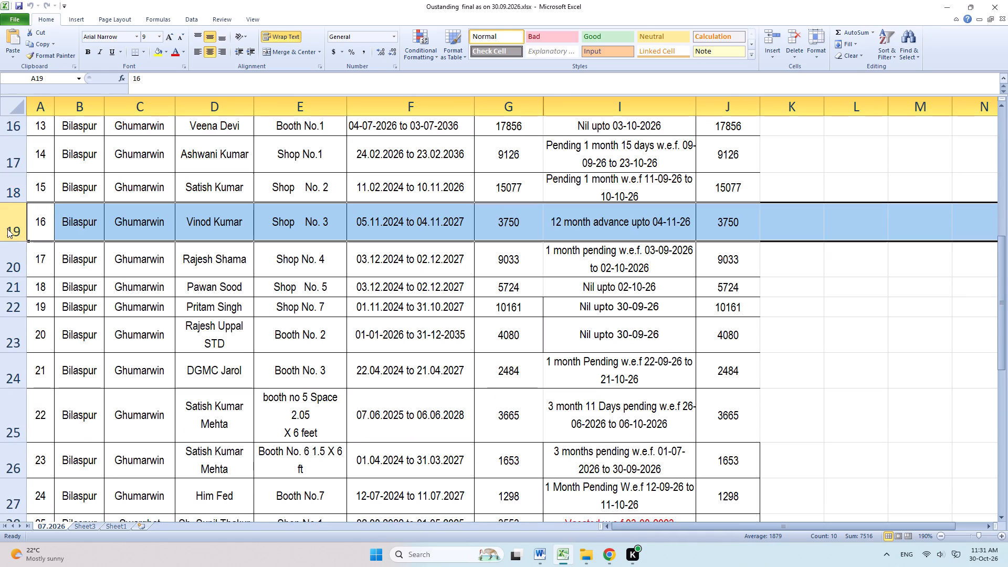
pyautogui.click(0, 259)
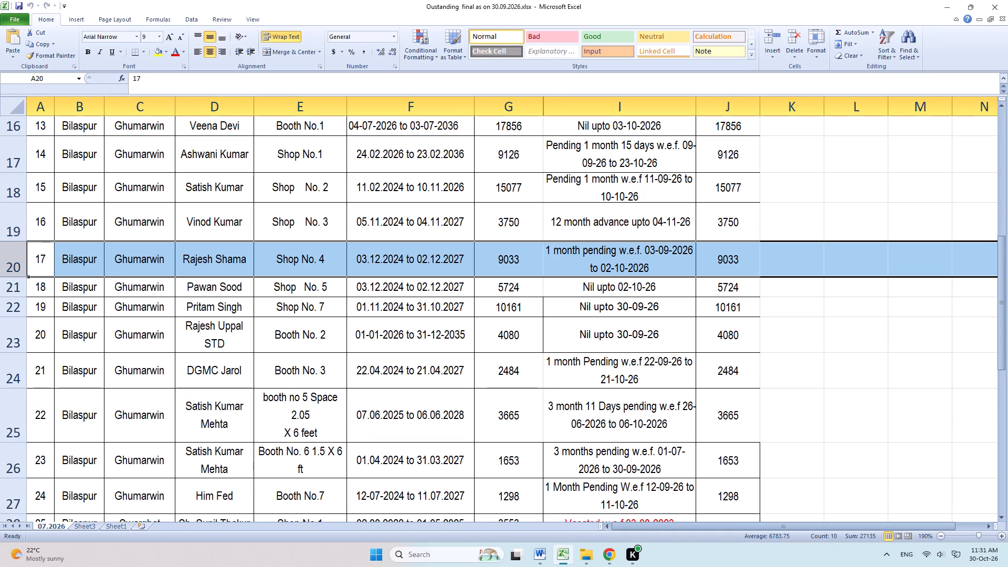
pyautogui.click(13, 292)
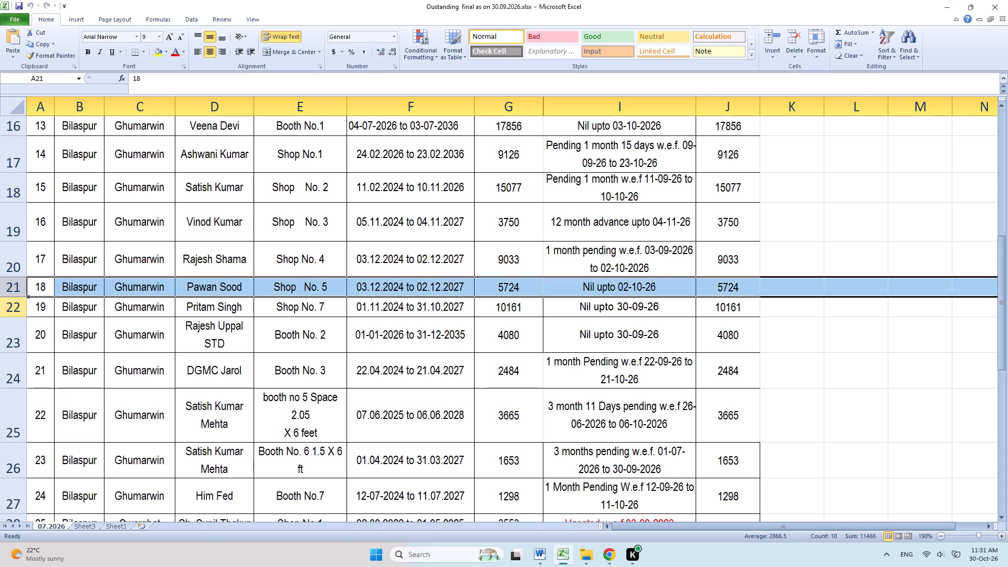
pyautogui.click(6, 309)
pyautogui.click(0, 341)
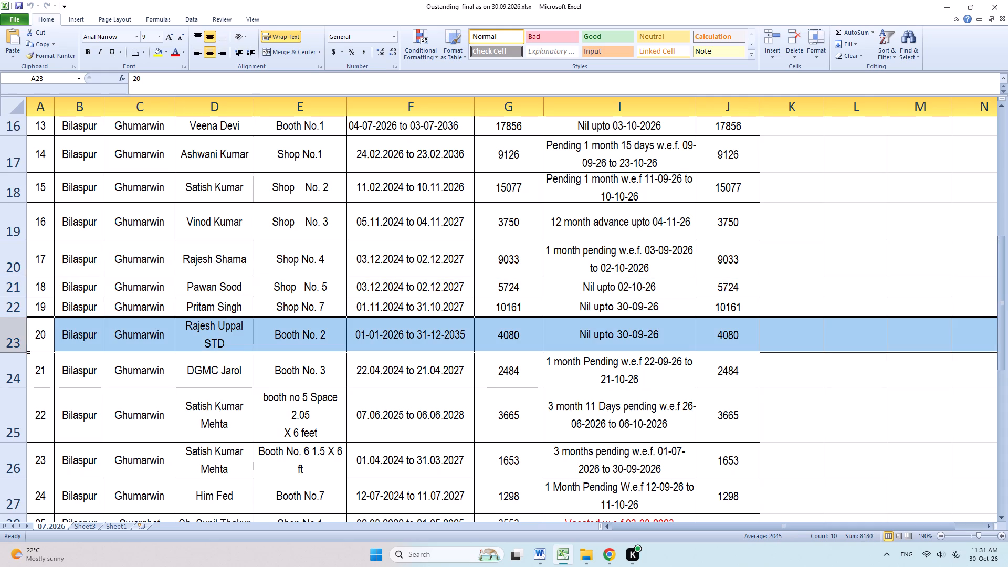
pyautogui.click(225, 374)
pyautogui.click(0, 369)
pyautogui.scroll(-1, 270, 435)
pyautogui.moveTo(0, 320); pyautogui.dragTo(0, 353)
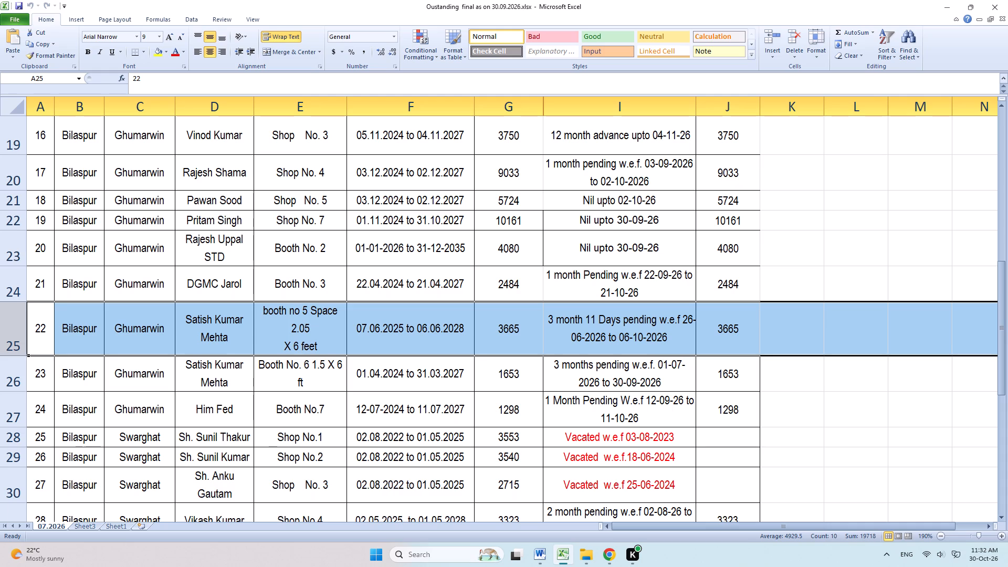
pyautogui.click(650, 375)
pyautogui.click(648, 342)
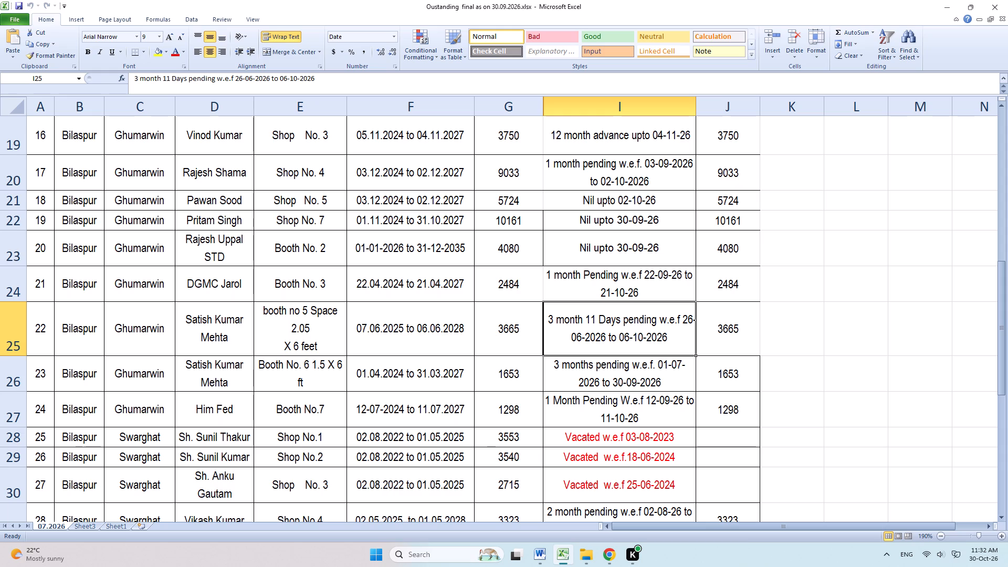
# Close the outstanding dues workbook without saving changes.
pyautogui.click(1007, 0)
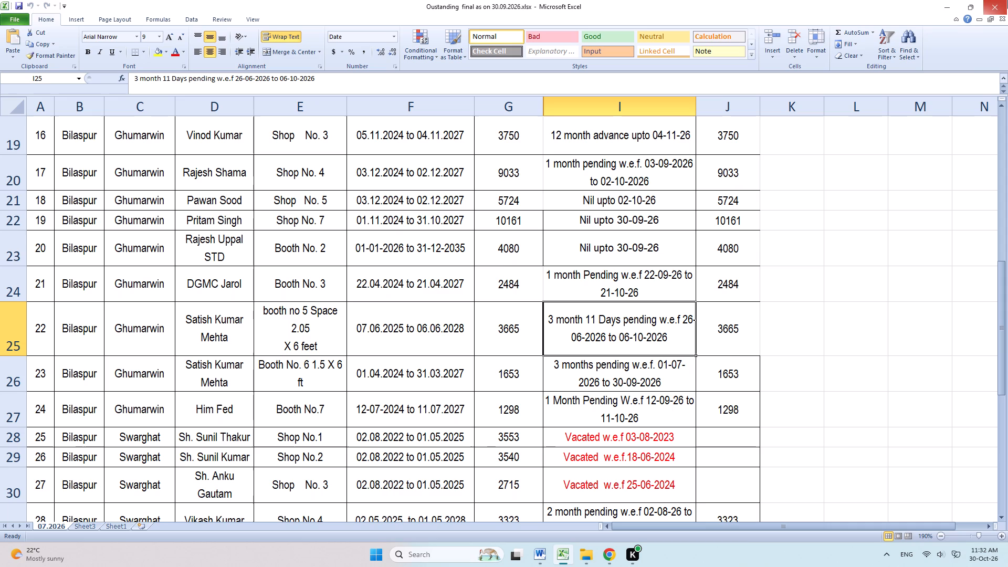
pyautogui.click(499, 286)
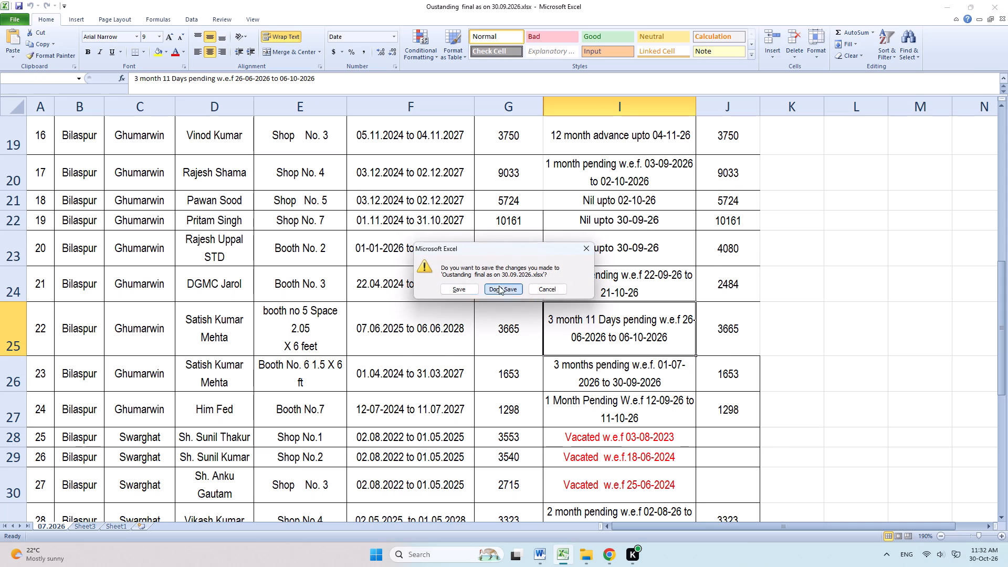
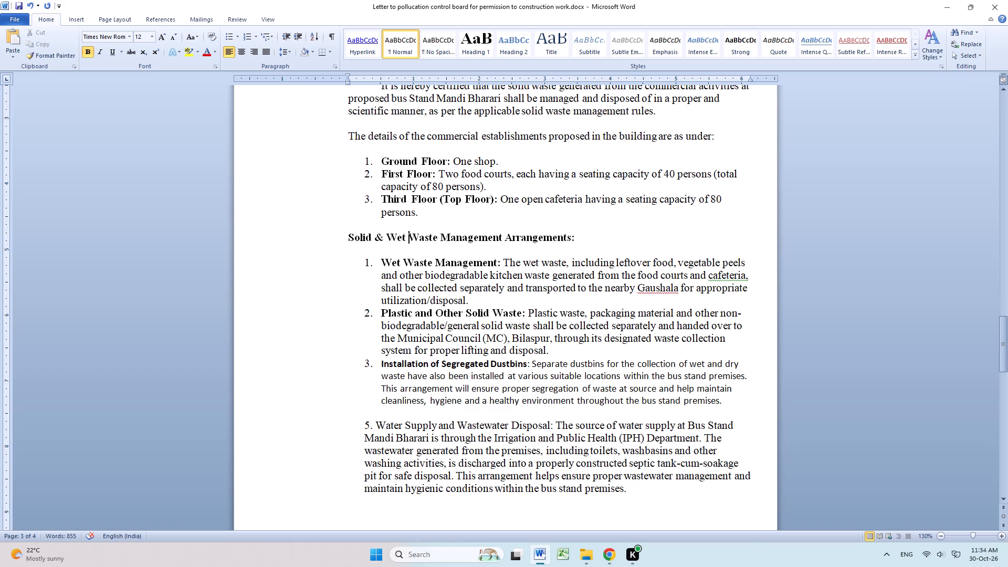
# Review the certificate from the floor-wise establishment details through the waste management arrangements to the closing paragraphs.
pyautogui.scroll(-1, 428, 217)
pyautogui.scroll(1, 428, 217)
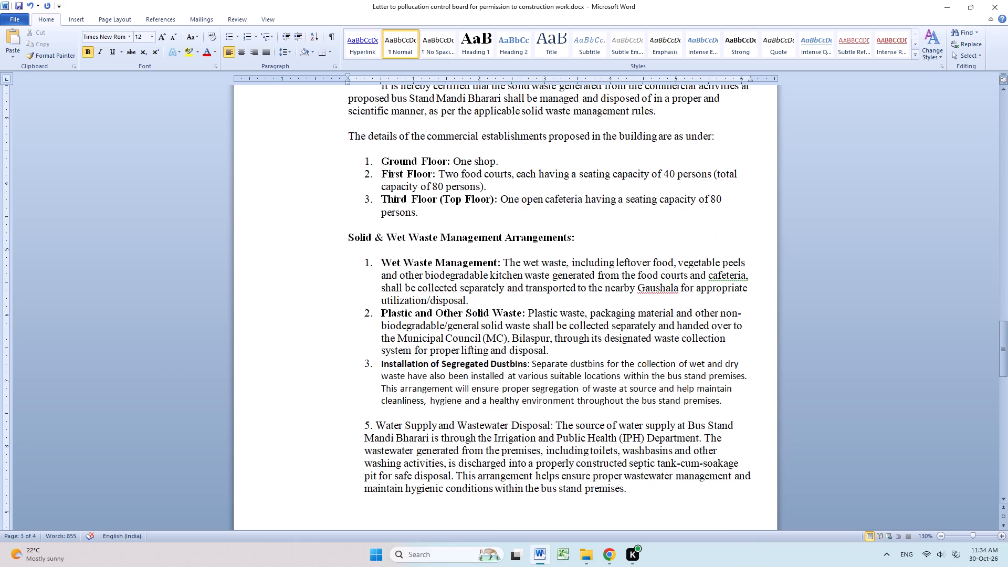
pyautogui.scroll(2, 460, 216)
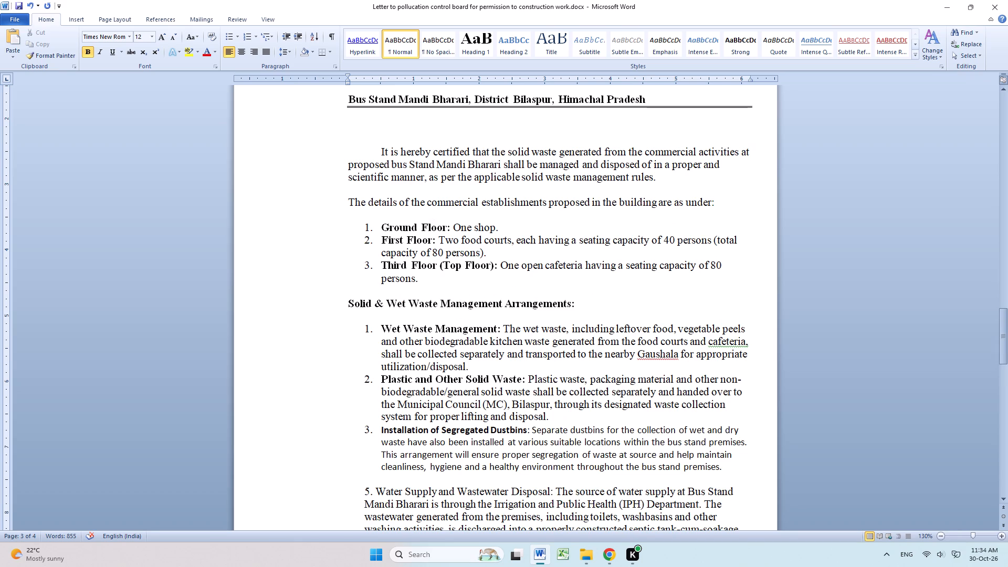
pyautogui.moveTo(477, 205); pyautogui.dragTo(609, 214)
pyautogui.click(650, 224)
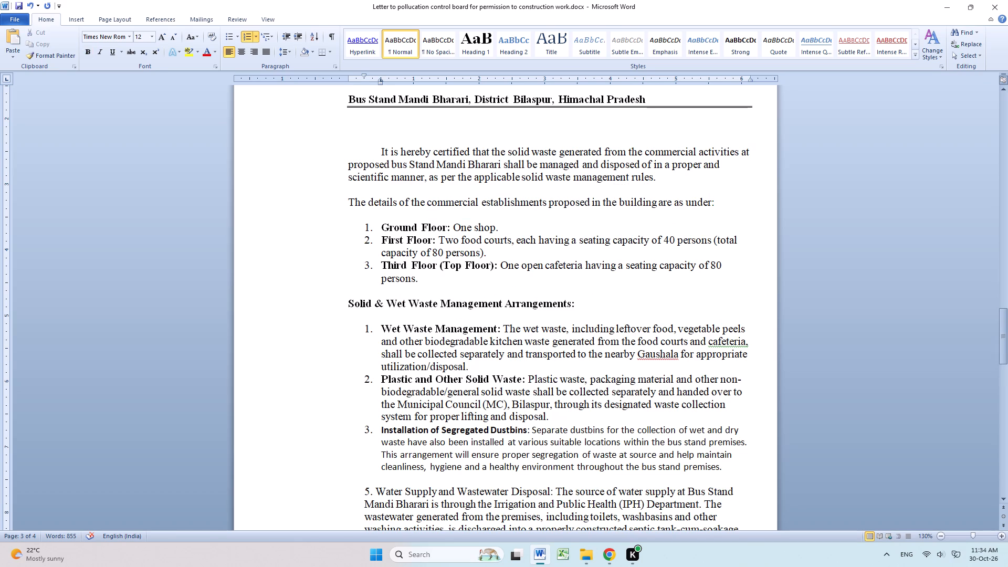
pyautogui.moveTo(437, 243); pyautogui.dragTo(459, 243)
pyautogui.click(527, 265)
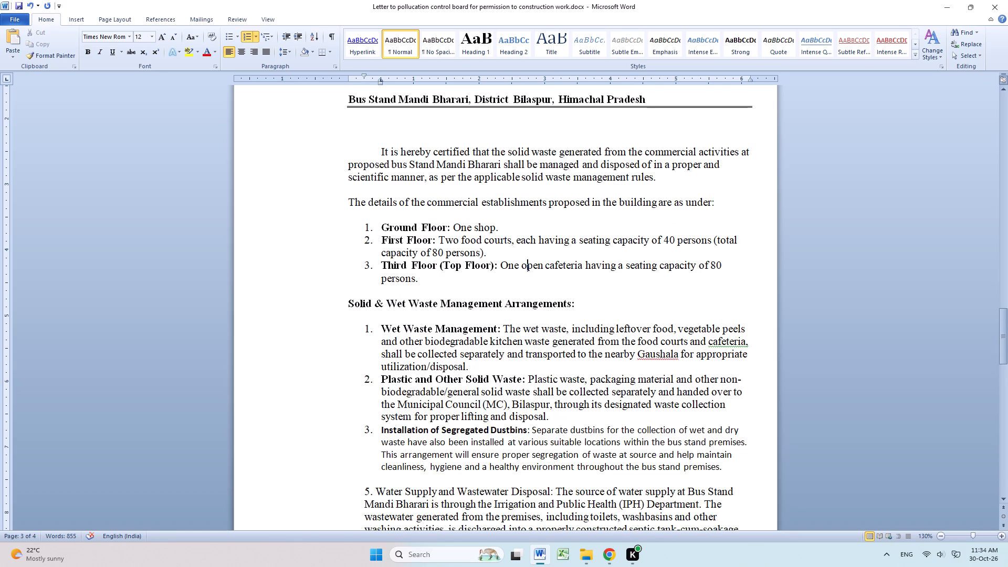
pyautogui.scroll(-4, 547, 356)
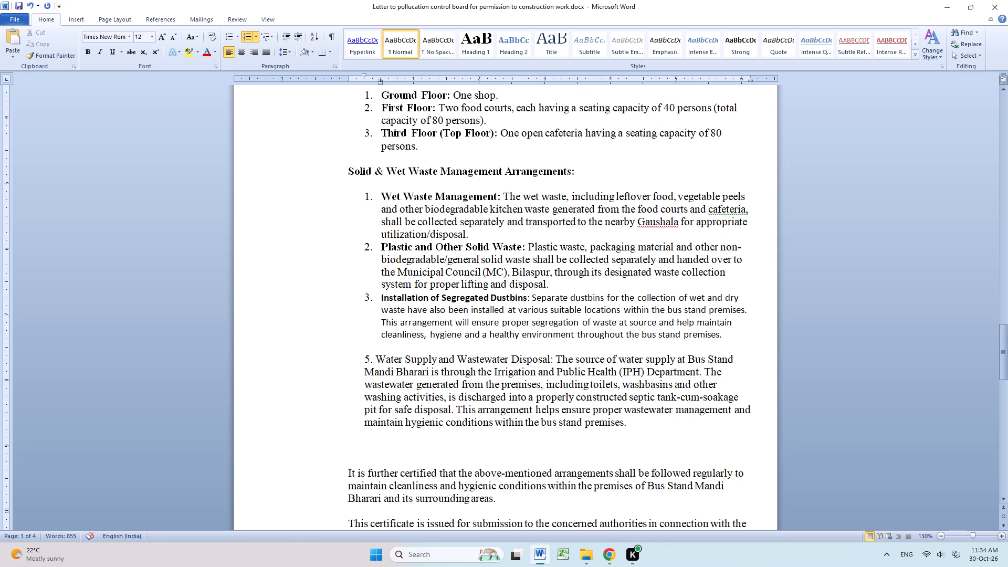
pyautogui.click(532, 297)
pyautogui.click(556, 320)
pyautogui.click(530, 274)
pyautogui.scroll(-5, 681, 479)
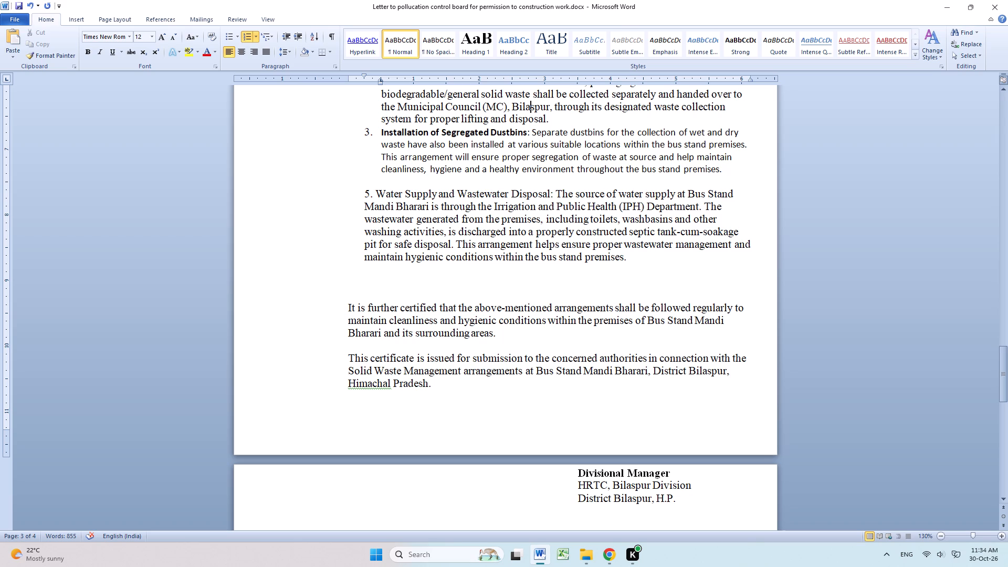
# Delete the closing paragraph beginning "This certificate is issued for submission to the concerned authorities".
pyautogui.moveTo(439, 390); pyautogui.dragTo(314, 352)
pyautogui.press('BackSpace')
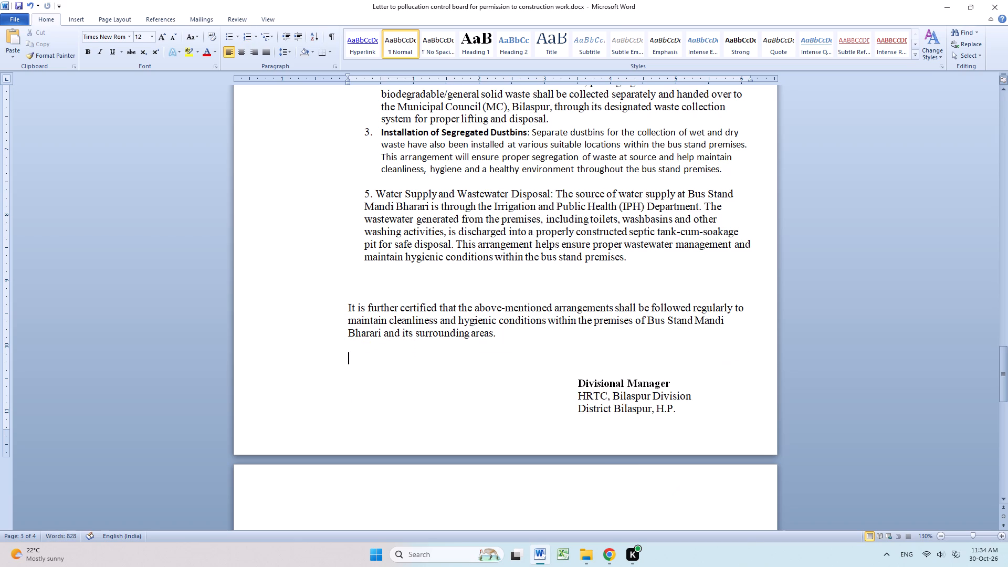
# Remove the empty line between the water supply point and the "It is further certified" paragraph.
pyautogui.scroll(4, 510, 397)
pyautogui.click(345, 408)
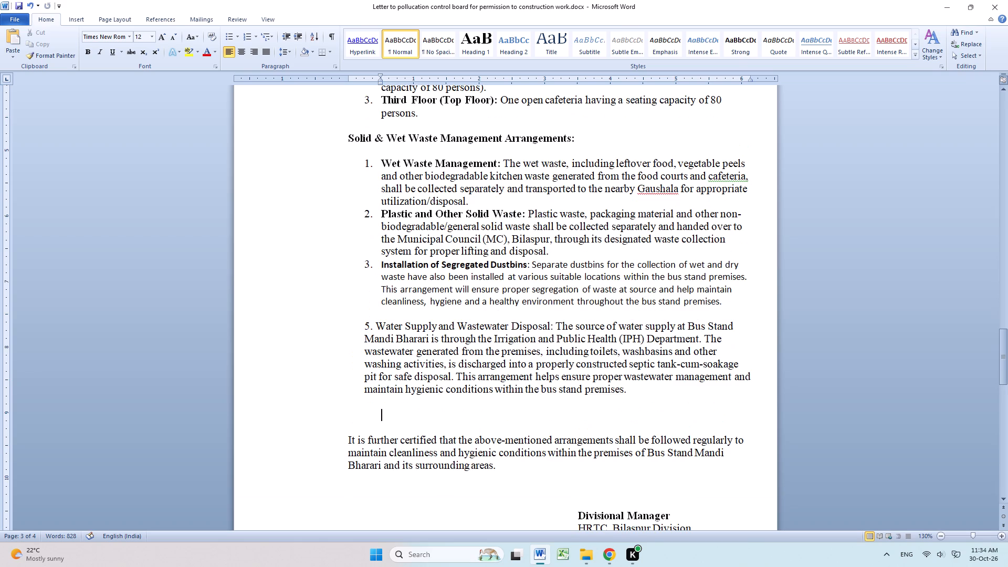
pyautogui.press('Delete')
# Set the font of the whole certificate, from its title down to the Divisional Manager signature block, to Times New Roman.
pyautogui.scroll(10, 562, 459)
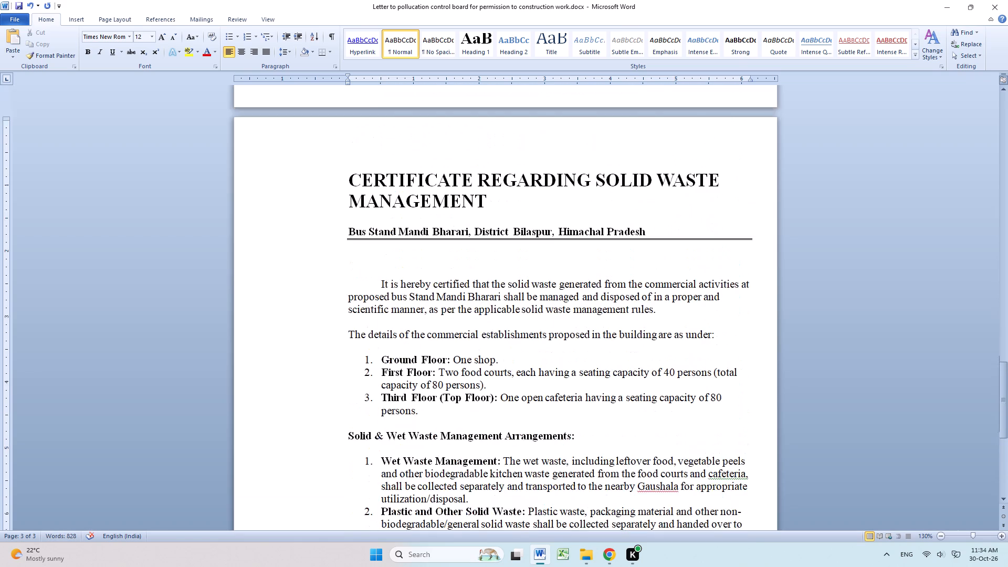
pyautogui.scroll(-13, 563, 459)
pyautogui.moveTo(692, 449); pyautogui.dragTo(407, 28)
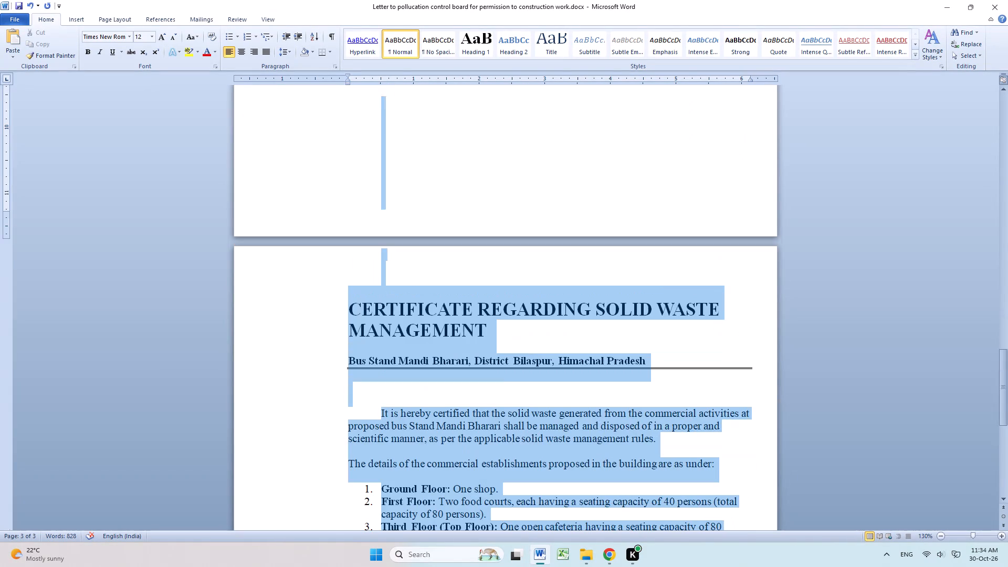
pyautogui.moveTo(407, 28); pyautogui.dragTo(352, 304)
pyautogui.click(124, 41)
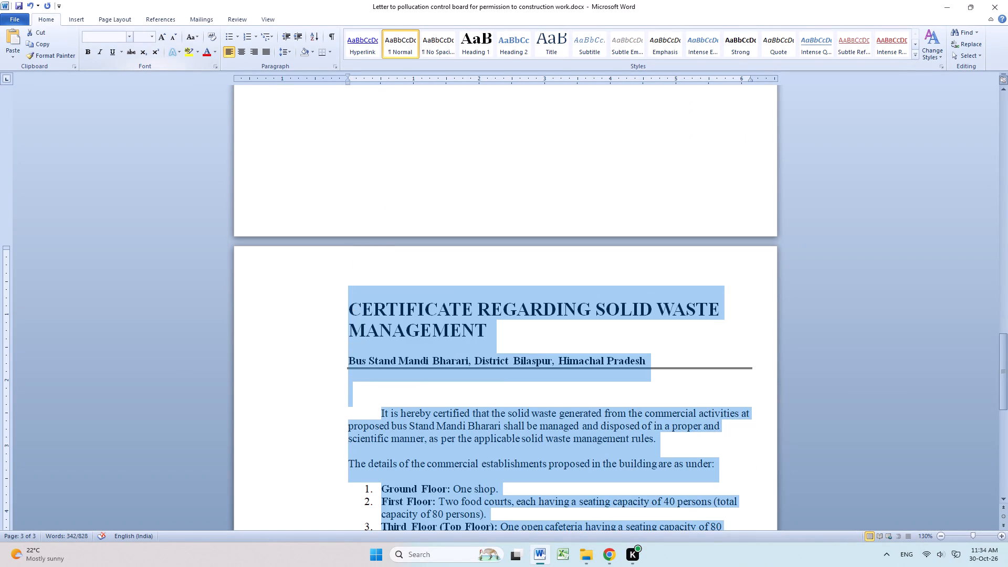
pyautogui.click(106, 37)
pyautogui.write('times')
pyautogui.press('Return')
# Set the certificate's text below the Bus Stand Mandi Bharari line, down to the signature block, to font size 12.
pyautogui.scroll(-3, 376, 480)
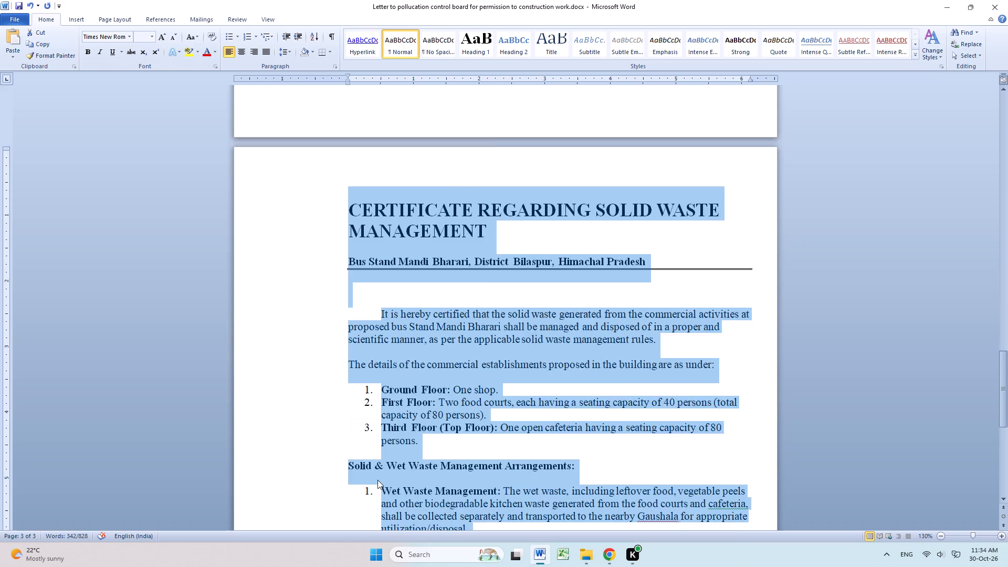
pyautogui.scroll(-2, 377, 480)
pyautogui.click(520, 397)
pyautogui.moveTo(373, 243); pyautogui.dragTo(706, 460)
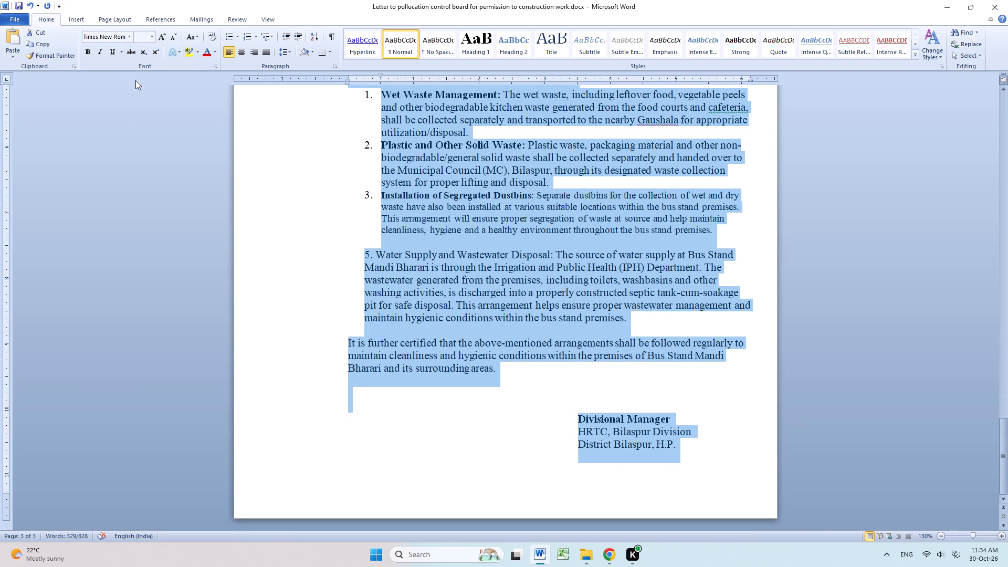
pyautogui.click(155, 37)
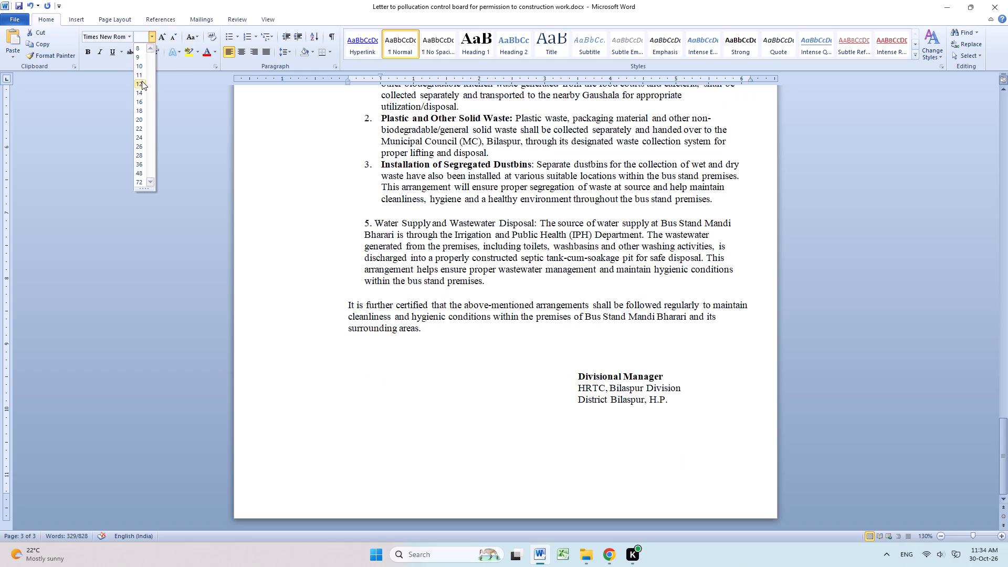
pyautogui.click(142, 82)
pyautogui.click(506, 447)
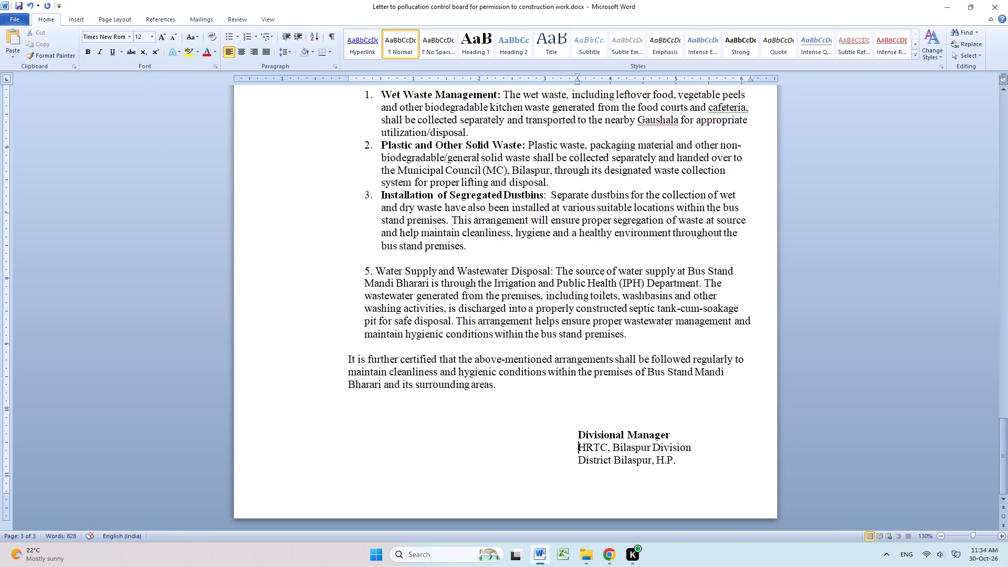
# Make the point heading "Water Supply and Wastewater Disposal" bold.
pyautogui.moveTo(551, 272); pyautogui.dragTo(396, 267)
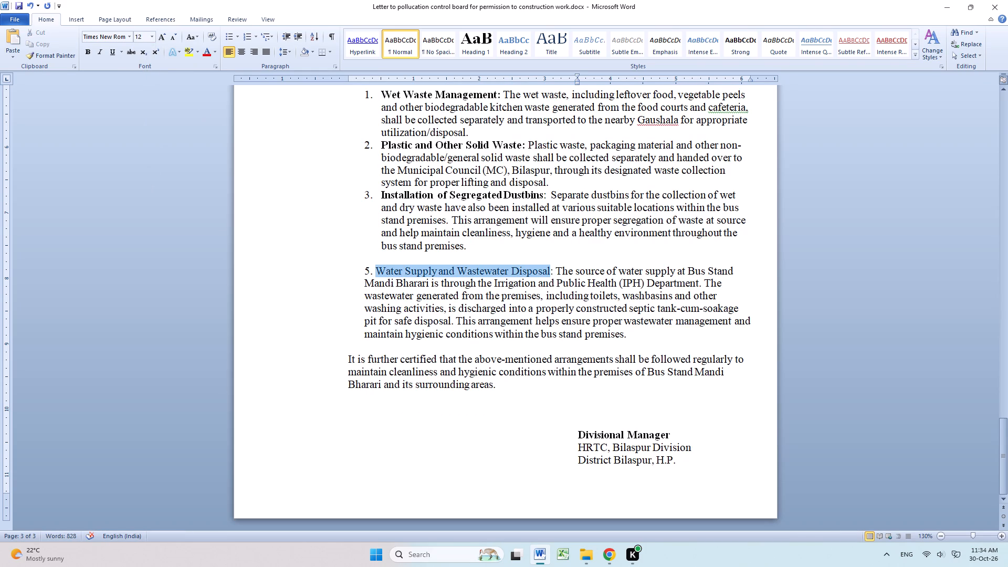
pyautogui.moveTo(396, 267); pyautogui.dragTo(395, 268)
pyautogui.hotkey('ctrl', 'b')
pyautogui.click(504, 364)
# Change the number of the Water Supply and Wastewater Disposal point to 4.
pyautogui.scroll(5, 524, 419)
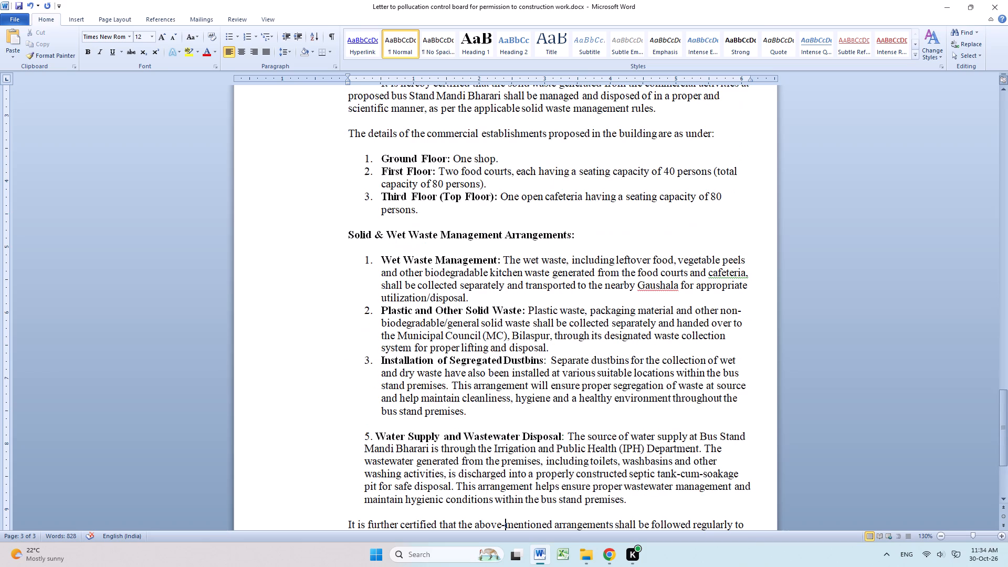
pyautogui.moveTo(369, 438); pyautogui.dragTo(364, 440)
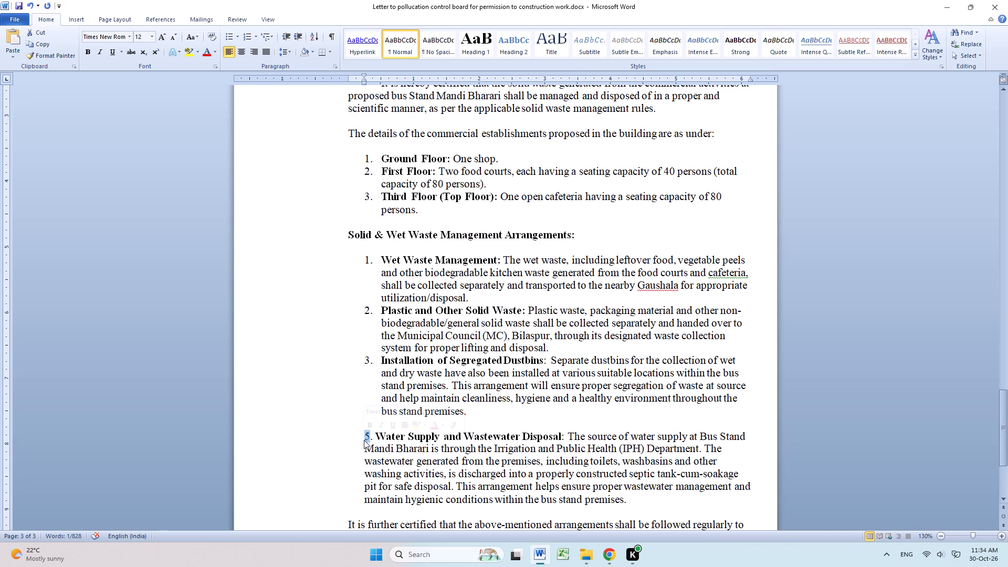
pyautogui.press('4')
pyautogui.click(422, 453)
pyautogui.click(493, 417)
# Reduce the title "CERTIFICATE REGARDING SOLID WASTE MANAGEMENT" to font size 14, keeping it bold.
pyautogui.scroll(-3, 606, 445)
pyautogui.scroll(6, 606, 445)
pyautogui.scroll(3, 577, 317)
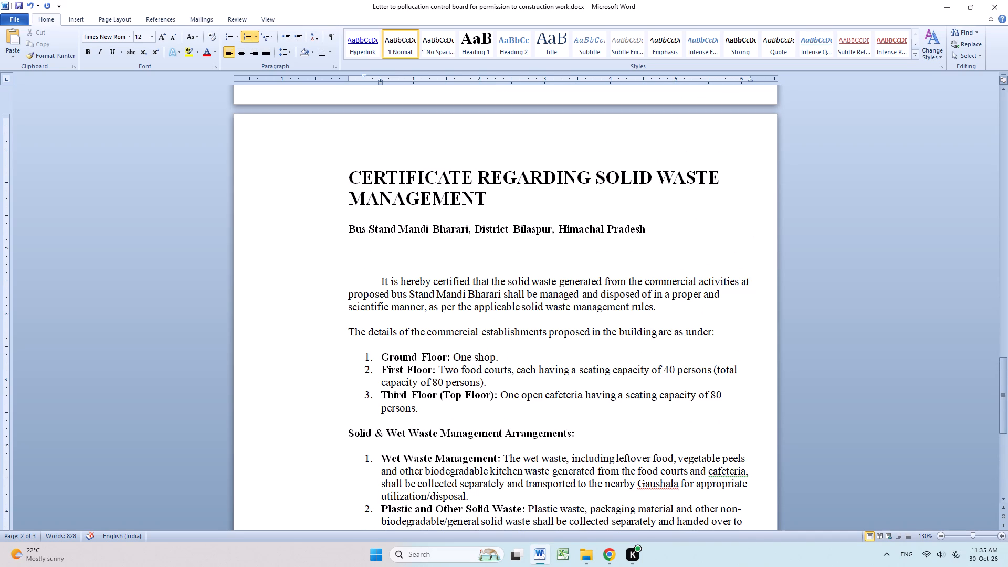
pyautogui.moveTo(496, 203); pyautogui.dragTo(342, 167)
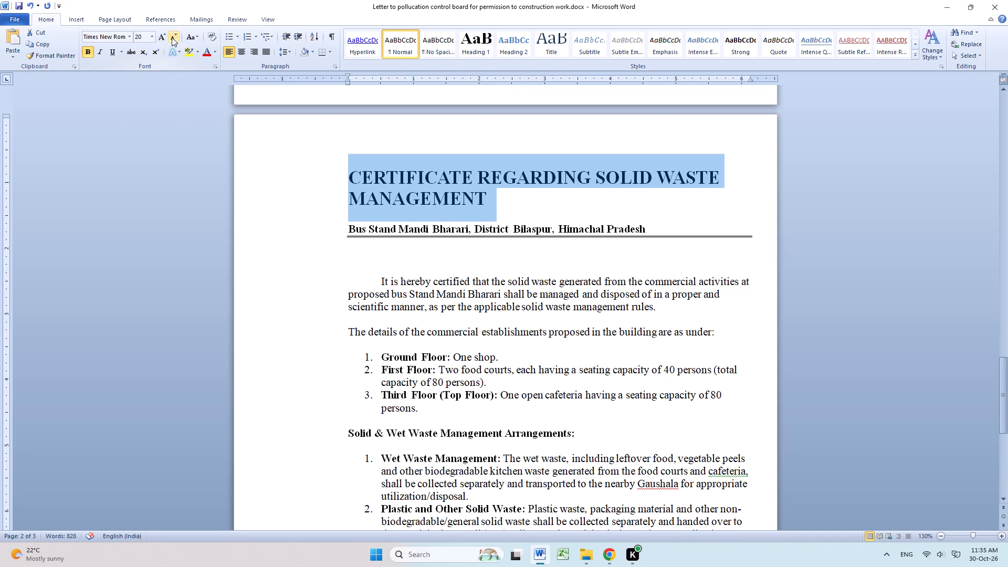
pyautogui.click(171, 37)
pyautogui.click(171, 37)
pyautogui.click(171, 37)
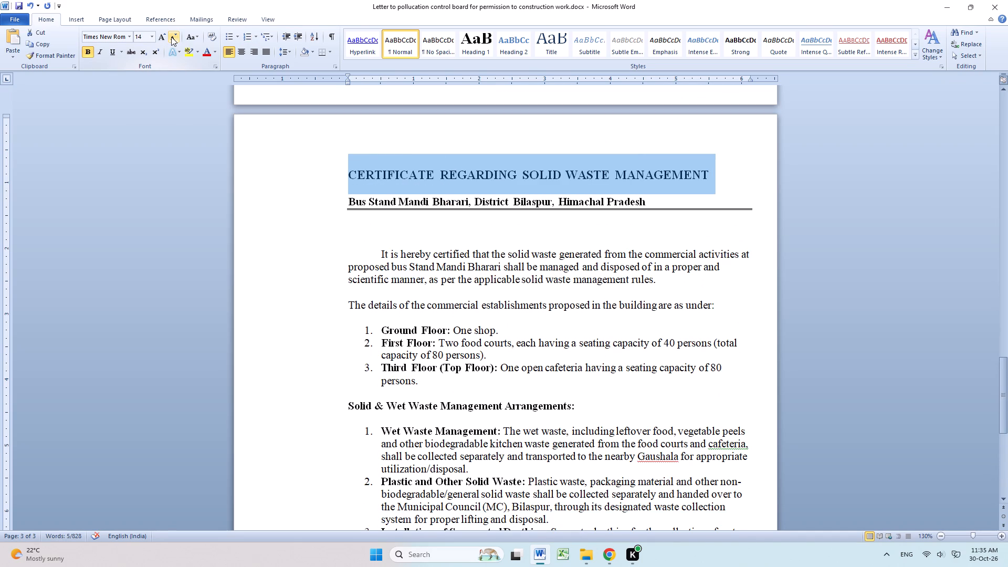
pyautogui.doubleClick(87, 51)
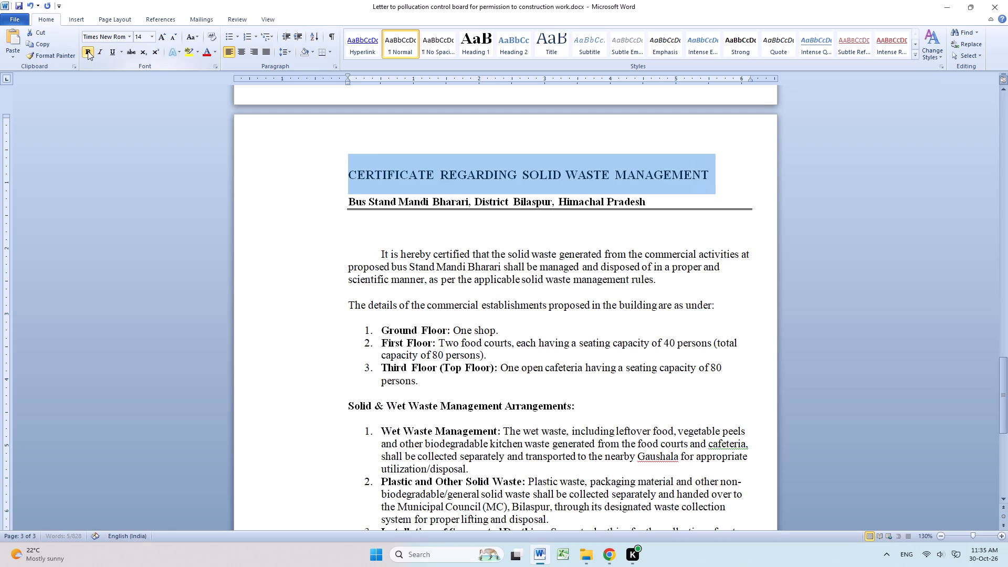
pyautogui.click(181, 213)
pyautogui.click(323, 318)
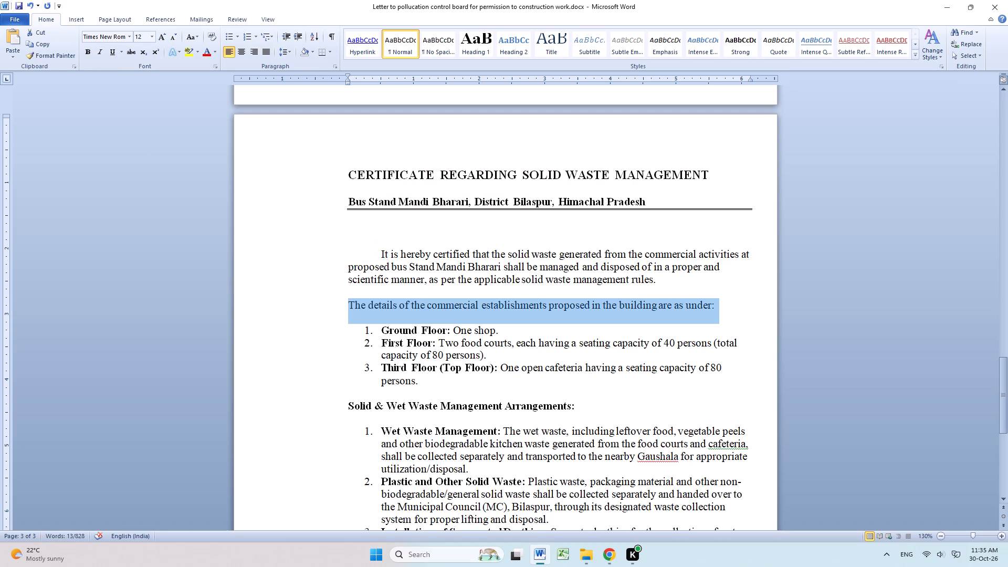
# Remove the paragraph spacing before and after the certificate title and the Bus Stand Mandi Bharari line below it.
pyautogui.moveTo(646, 200); pyautogui.dragTo(391, 172)
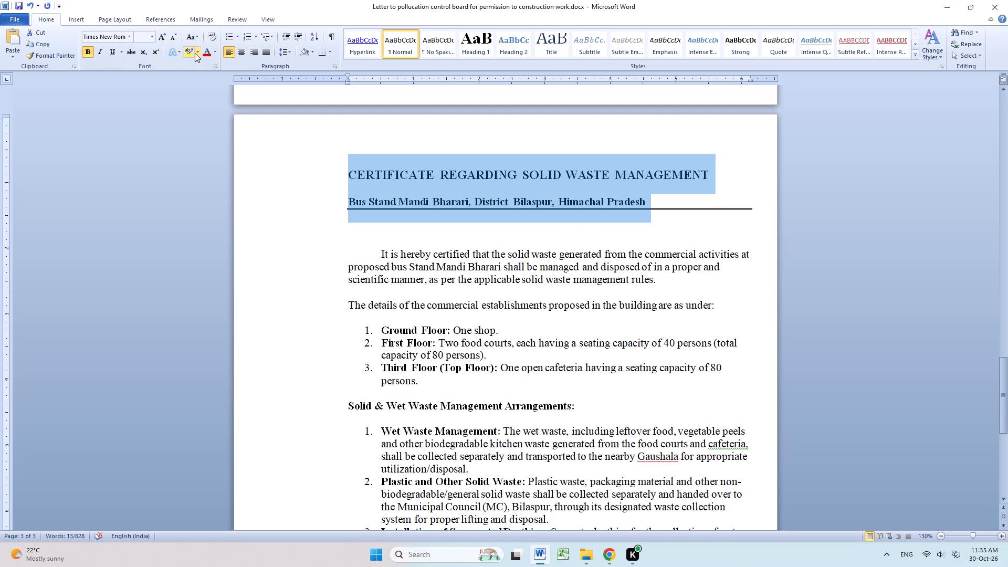
pyautogui.click(283, 54)
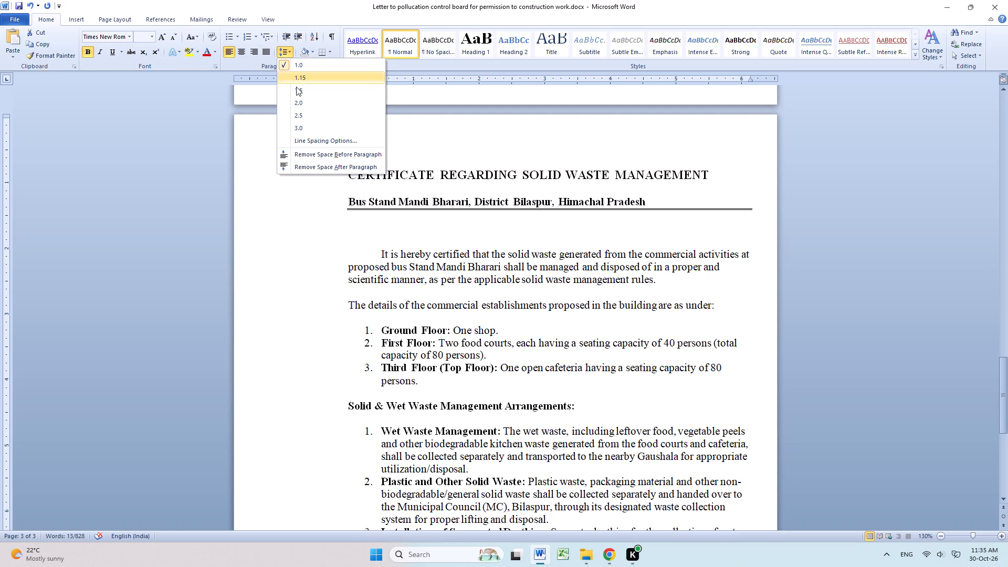
pyautogui.click(311, 152)
pyautogui.click(288, 46)
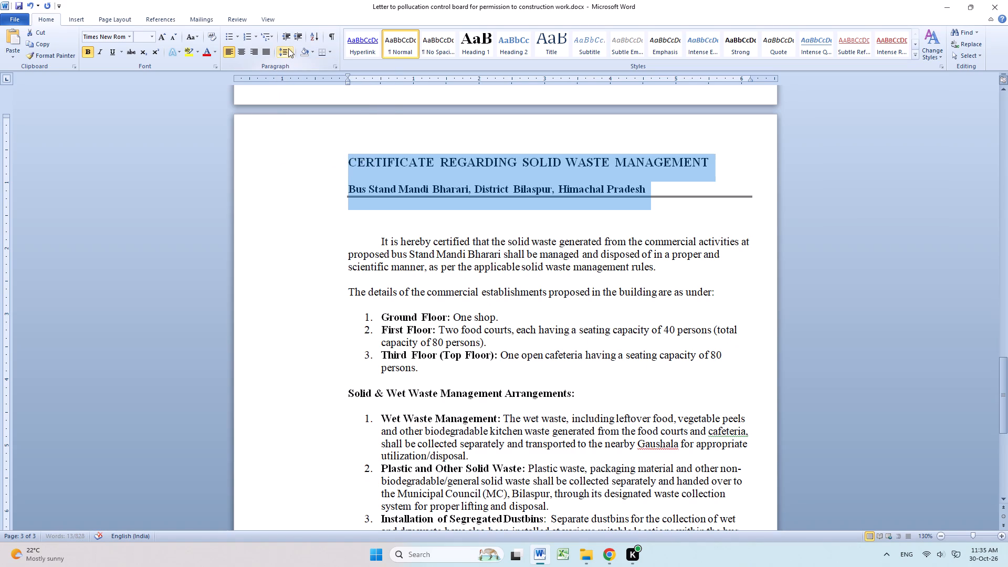
pyautogui.click(288, 48)
pyautogui.click(313, 171)
pyautogui.click(300, 215)
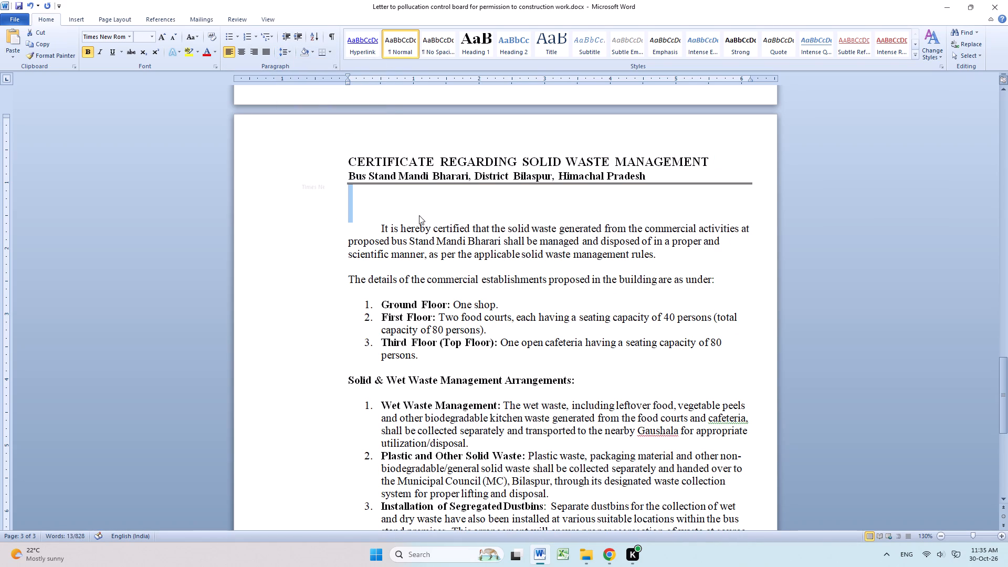
pyautogui.click(647, 202)
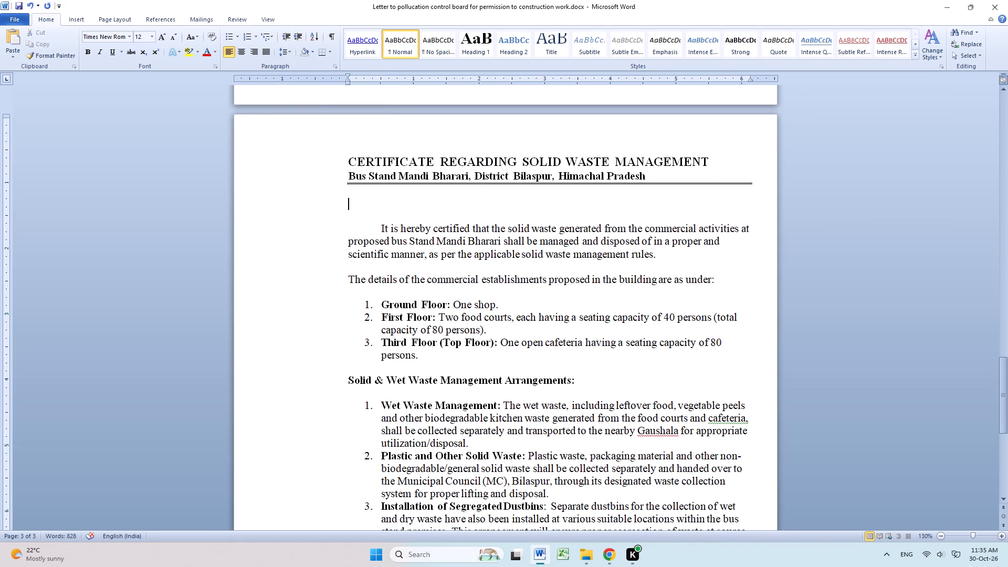
# Move the page's left margin outward by about 0.7 inch to widen the certificate's text area.
pyautogui.moveTo(716, 164); pyautogui.dragTo(357, 152)
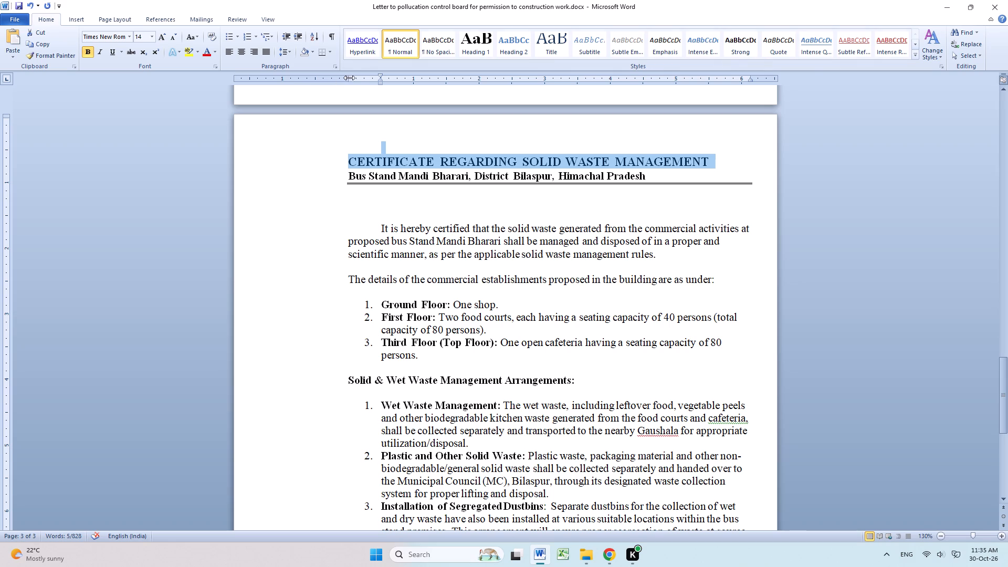
pyautogui.moveTo(348, 77); pyautogui.dragTo(303, 81)
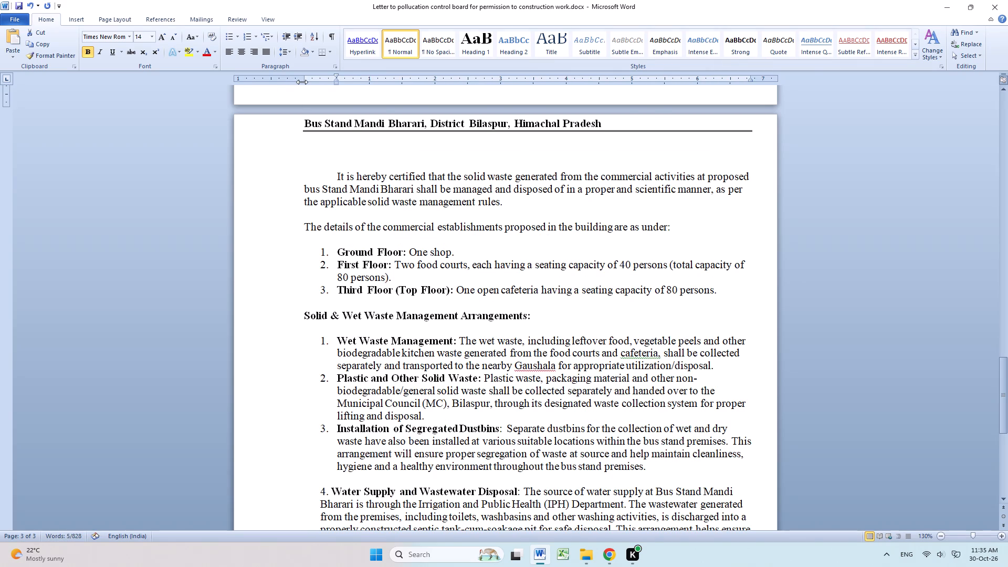
pyautogui.scroll(2, 527, 320)
pyautogui.scroll(3, 598, 395)
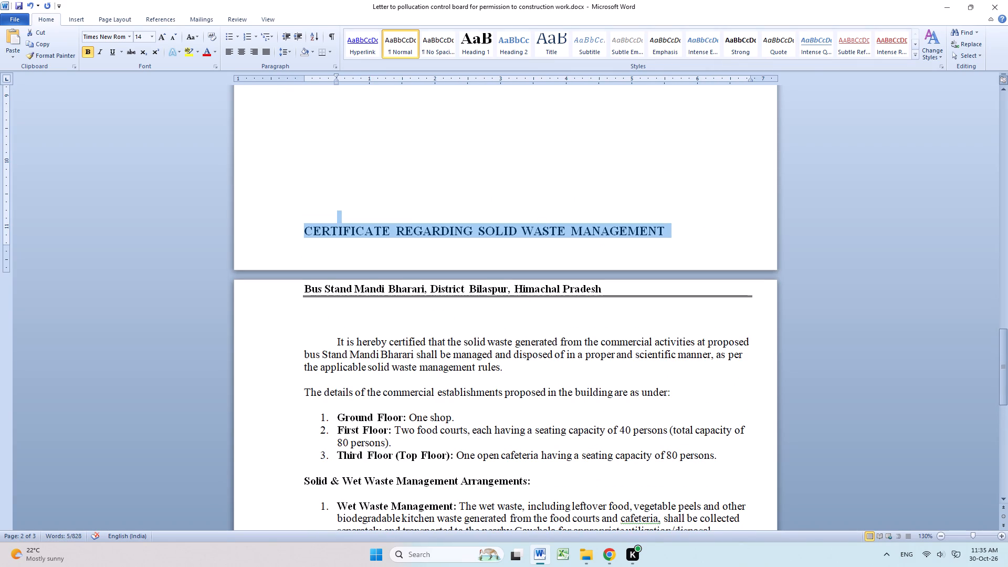
# Insert two blank lines above the certificate title so it moves onto the same page as its Bus Stand Mandi Bharari line.
pyautogui.click(458, 172)
pyautogui.press('Return')
pyautogui.press('Return')
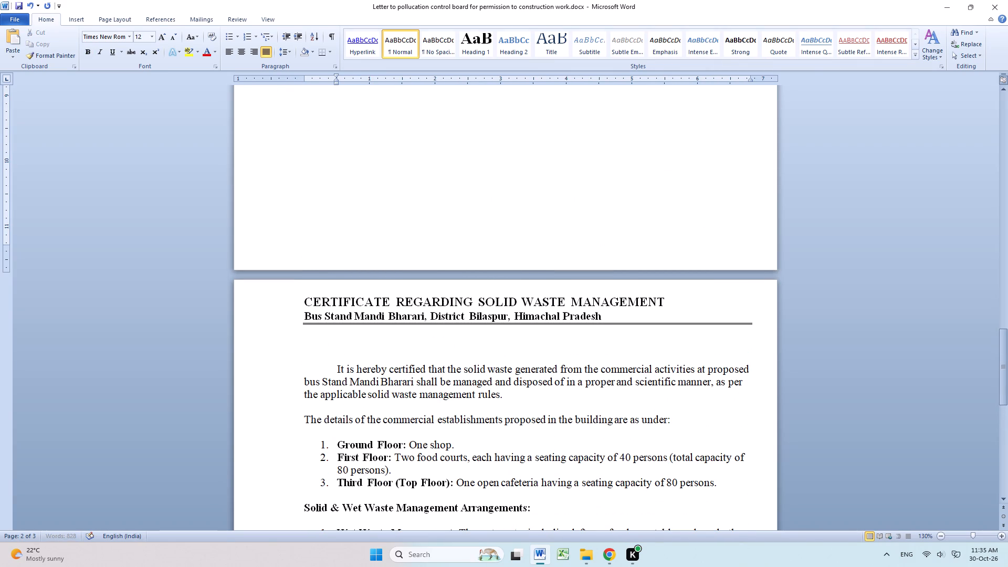
# Insert one more blank line above the certificate title.
pyautogui.press('Return')
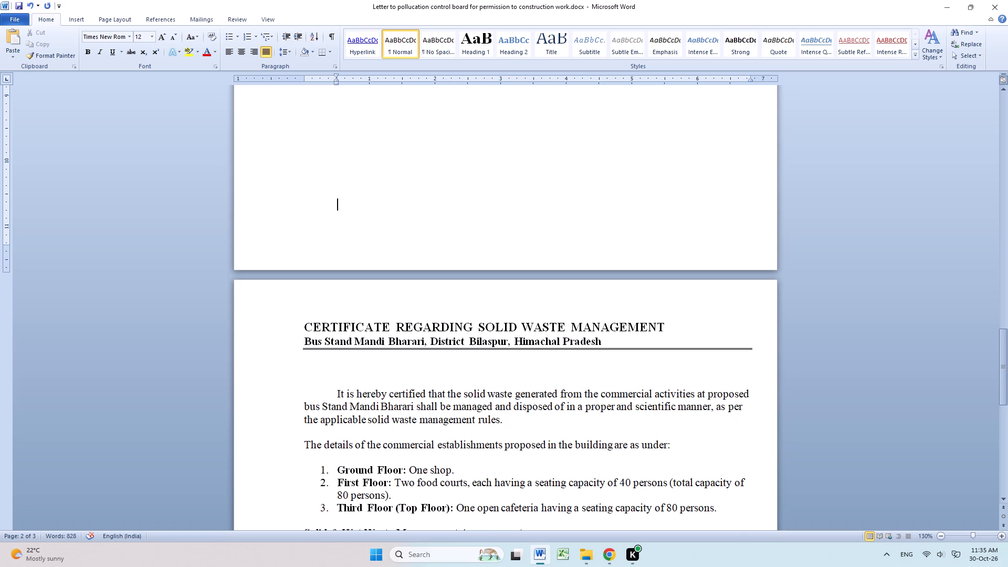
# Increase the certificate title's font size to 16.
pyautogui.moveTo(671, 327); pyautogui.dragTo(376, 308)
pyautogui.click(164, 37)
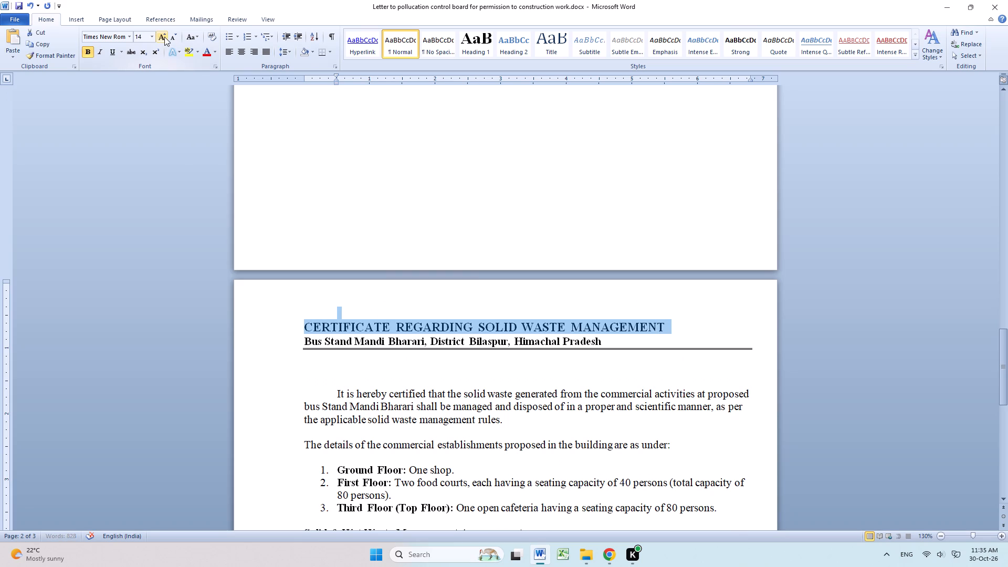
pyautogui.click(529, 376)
# Justify the certificate's body text from "It is hereby certified" through the closing "surrounding areas" paragraph.
pyautogui.scroll(-3, 568, 402)
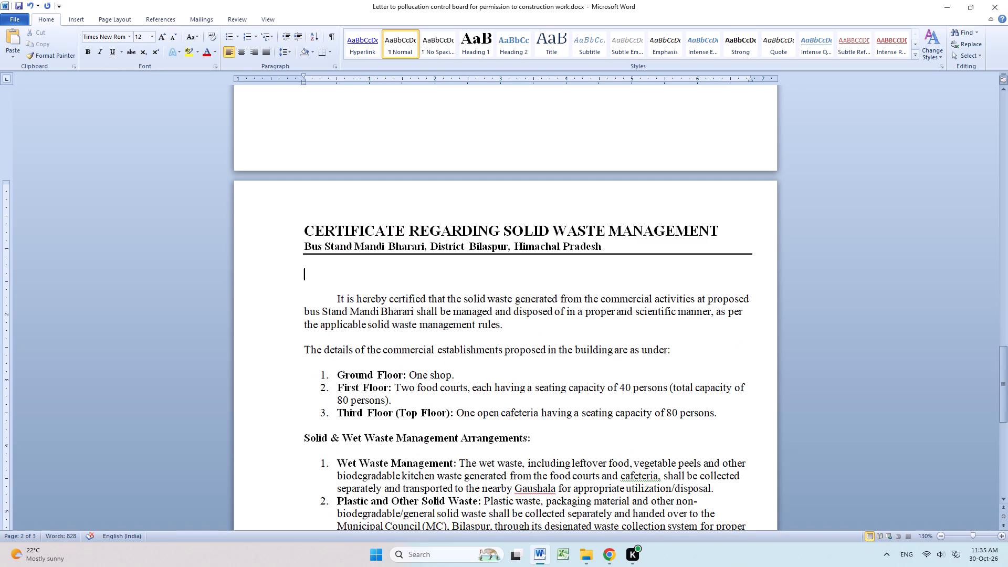
pyautogui.moveTo(328, 293); pyautogui.dragTo(329, 293)
pyautogui.moveTo(329, 293); pyautogui.dragTo(702, 349)
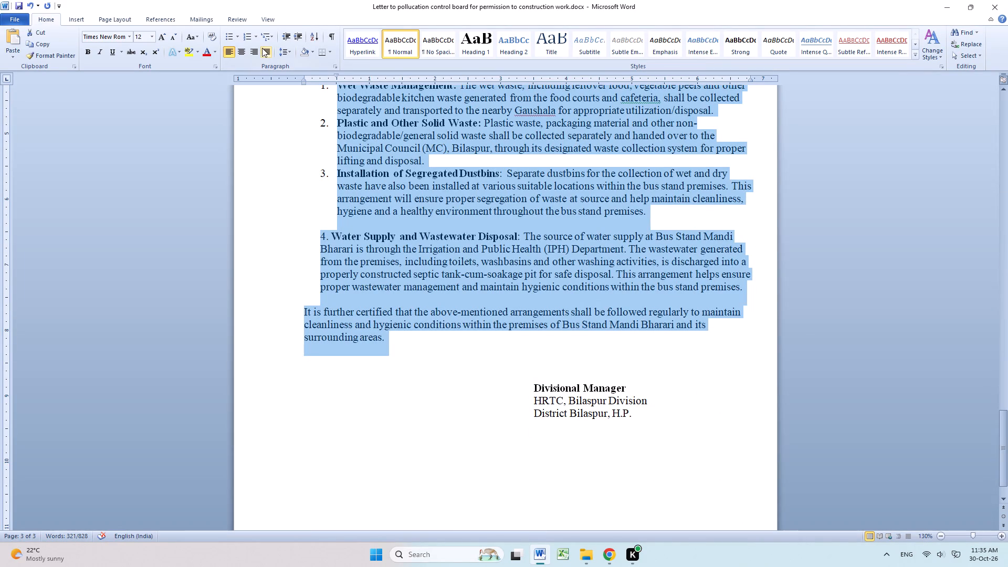
pyautogui.click(262, 49)
pyautogui.click(403, 405)
# Insert "& WET" before "WASTE" in the certificate title so it reads "CERTIFICATE REGARDING SOLID & WET WASTE MANAGEMENT".
pyautogui.scroll(11, 412, 437)
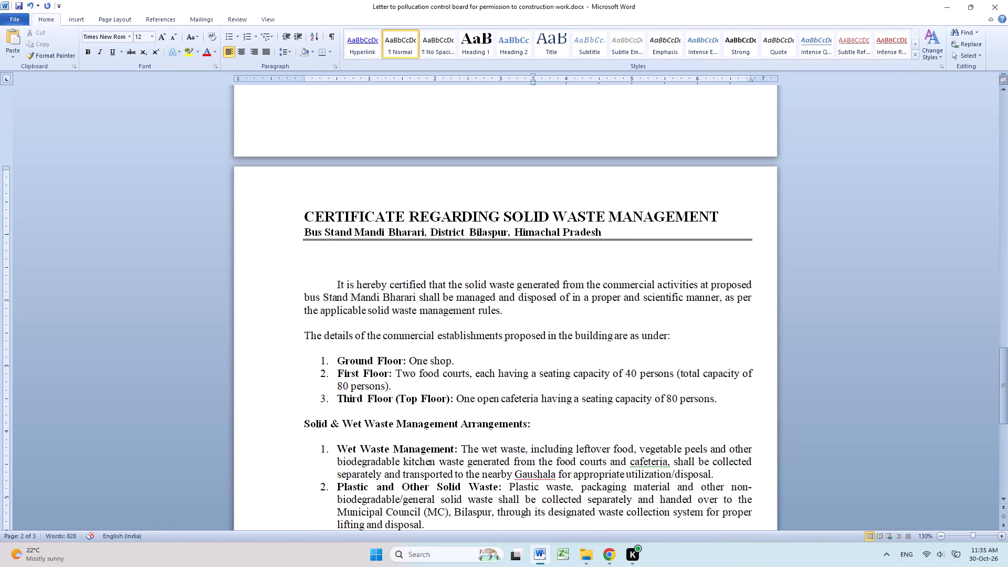
pyautogui.click(562, 211)
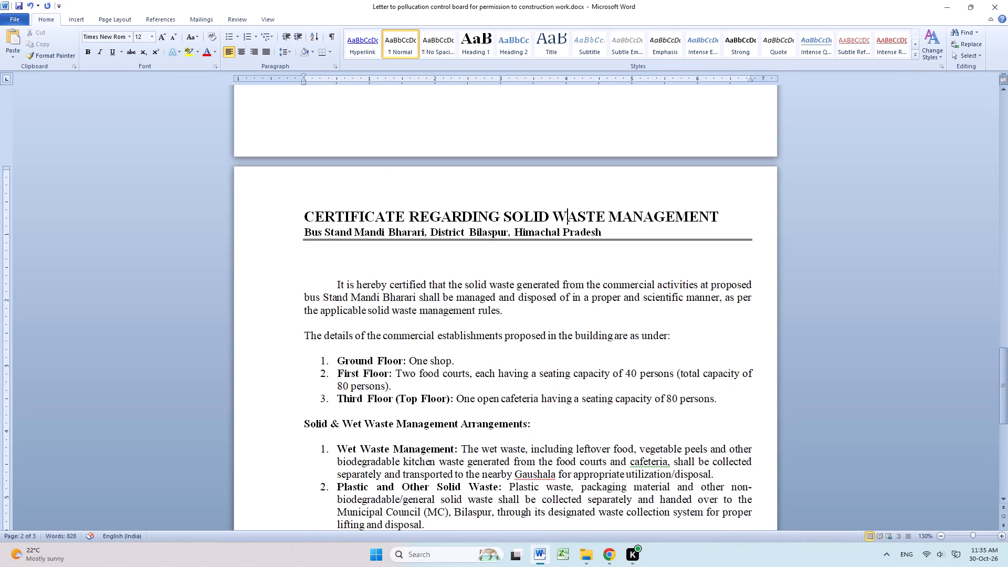
pyautogui.click(558, 215)
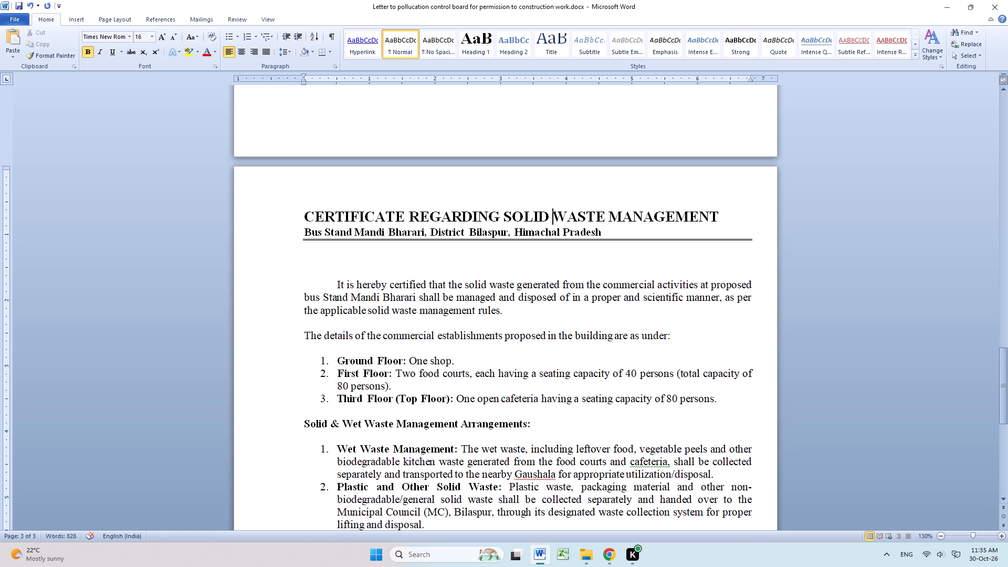
pyautogui.write('& Wet')
pyautogui.press('BackSpace')
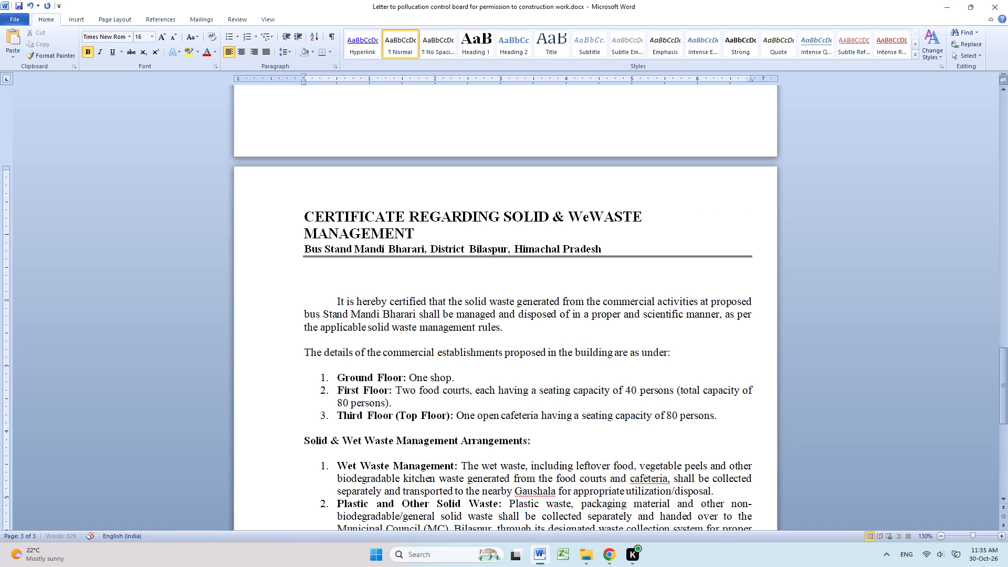
pyautogui.press('BackSpace')
pyautogui.write('ET')
pyautogui.press('space')
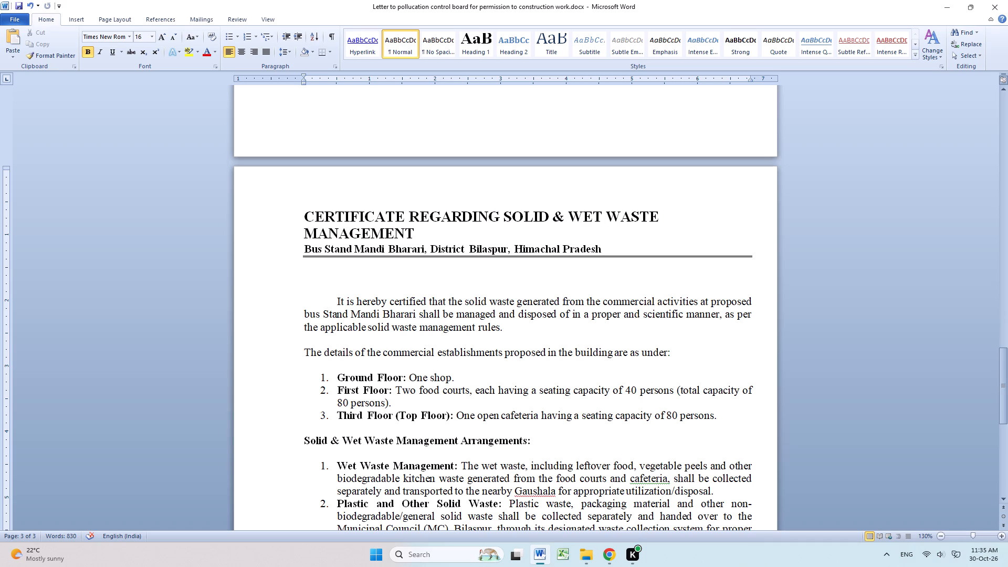
# Reduce the whole certificate title to font size 14 so it fits on one line.
pyautogui.moveTo(414, 230); pyautogui.dragTo(293, 207)
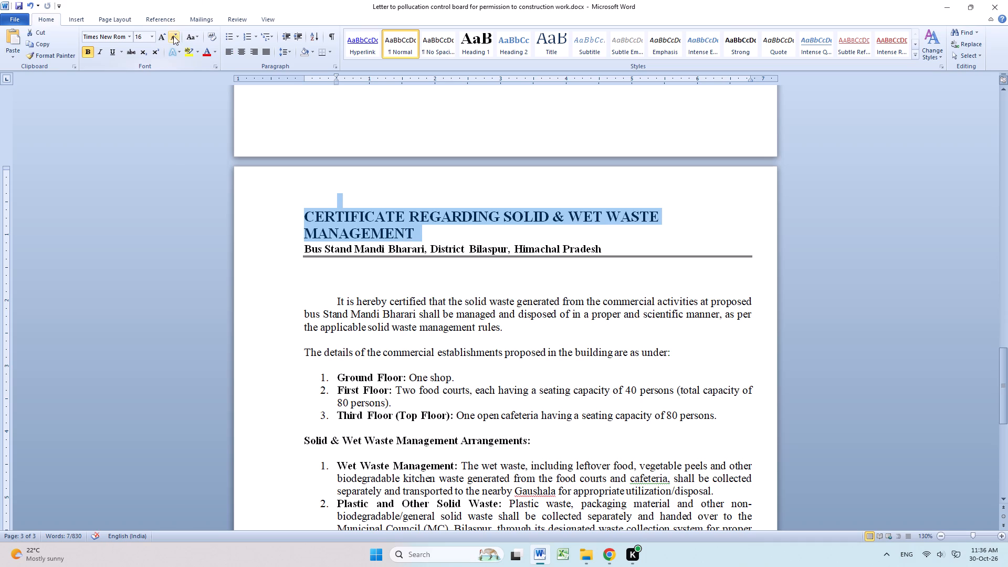
pyautogui.click(173, 36)
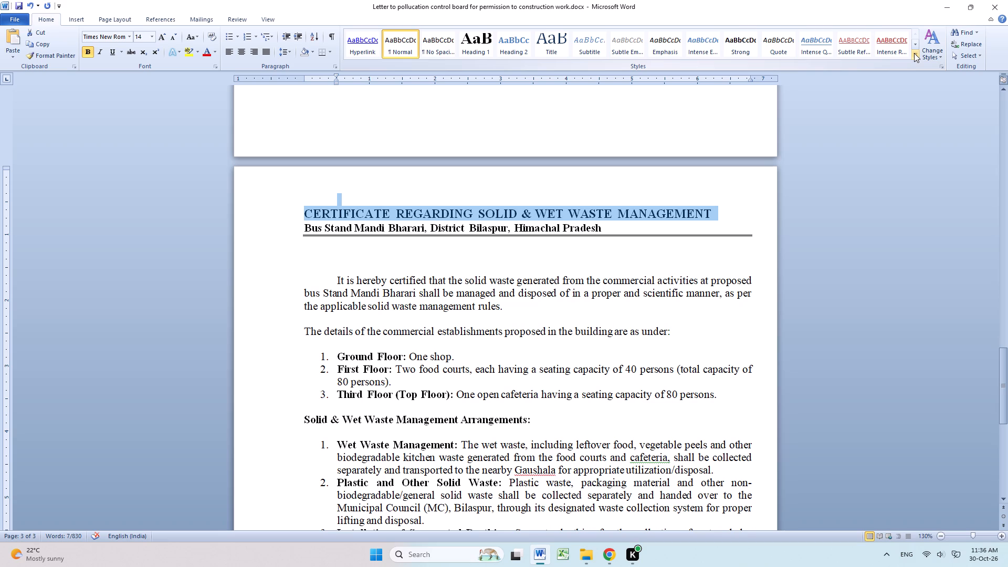
pyautogui.click(920, 258)
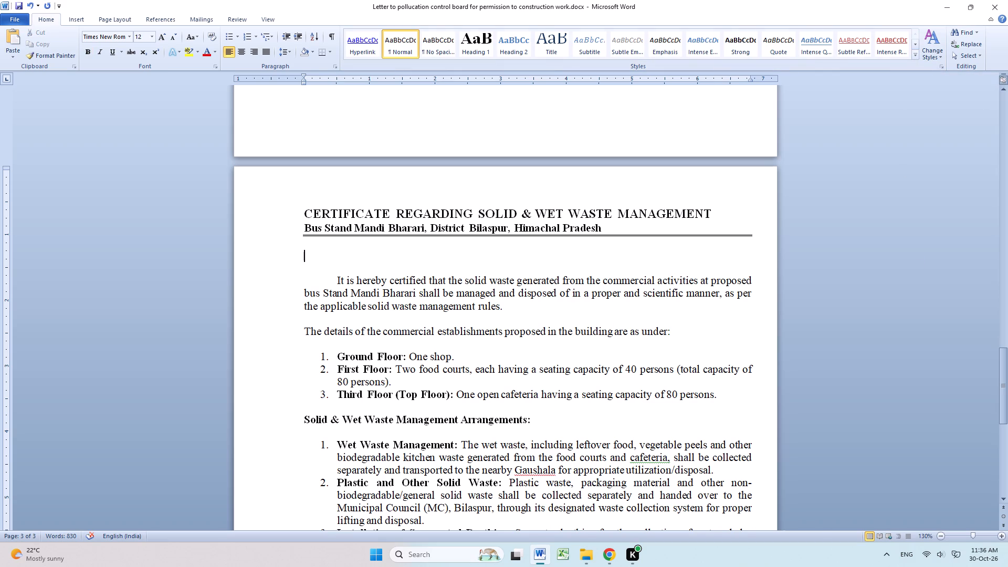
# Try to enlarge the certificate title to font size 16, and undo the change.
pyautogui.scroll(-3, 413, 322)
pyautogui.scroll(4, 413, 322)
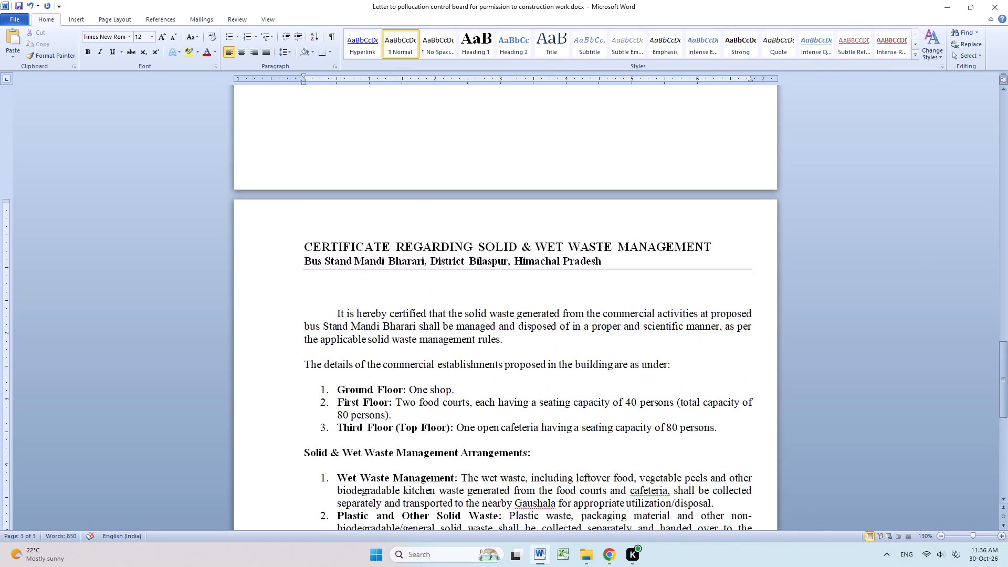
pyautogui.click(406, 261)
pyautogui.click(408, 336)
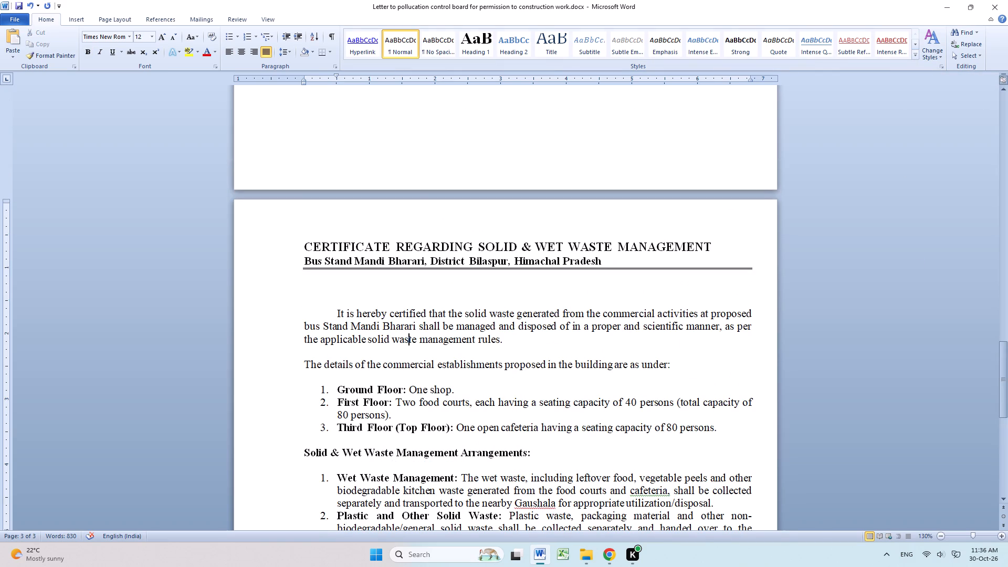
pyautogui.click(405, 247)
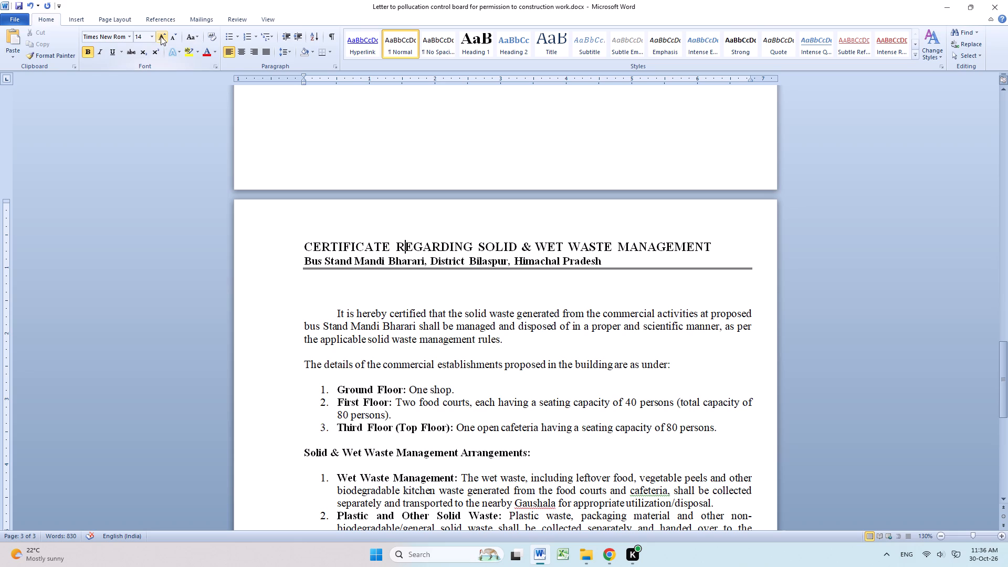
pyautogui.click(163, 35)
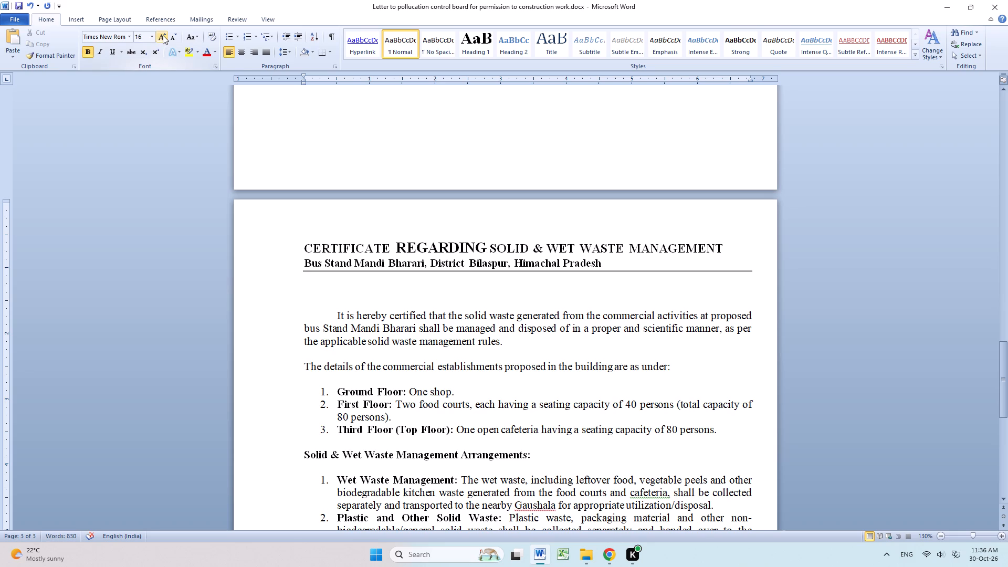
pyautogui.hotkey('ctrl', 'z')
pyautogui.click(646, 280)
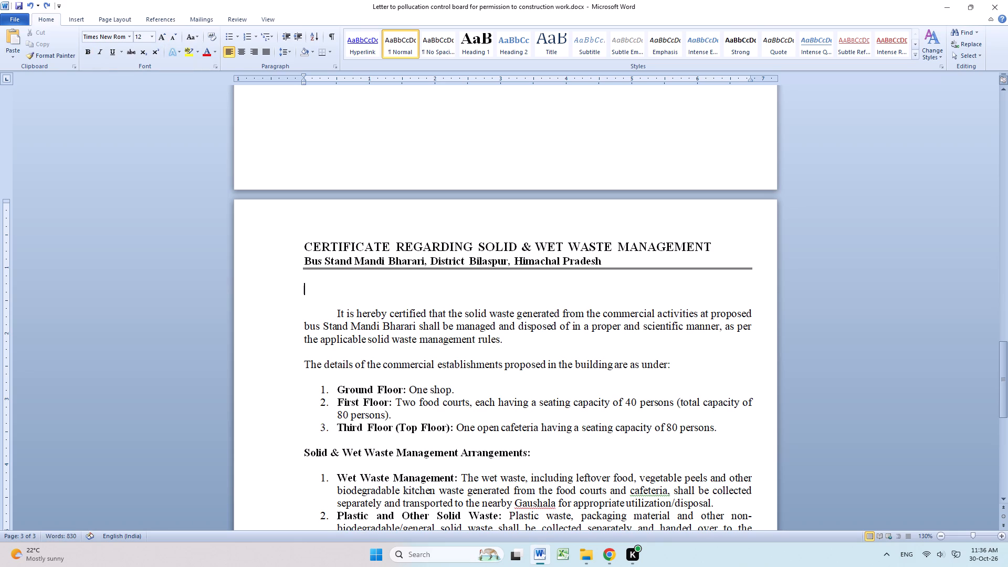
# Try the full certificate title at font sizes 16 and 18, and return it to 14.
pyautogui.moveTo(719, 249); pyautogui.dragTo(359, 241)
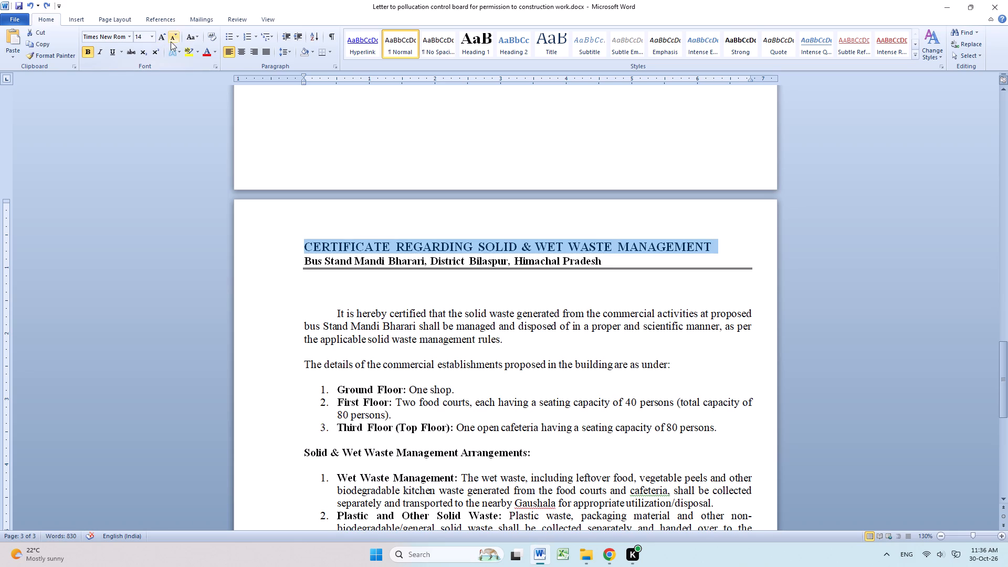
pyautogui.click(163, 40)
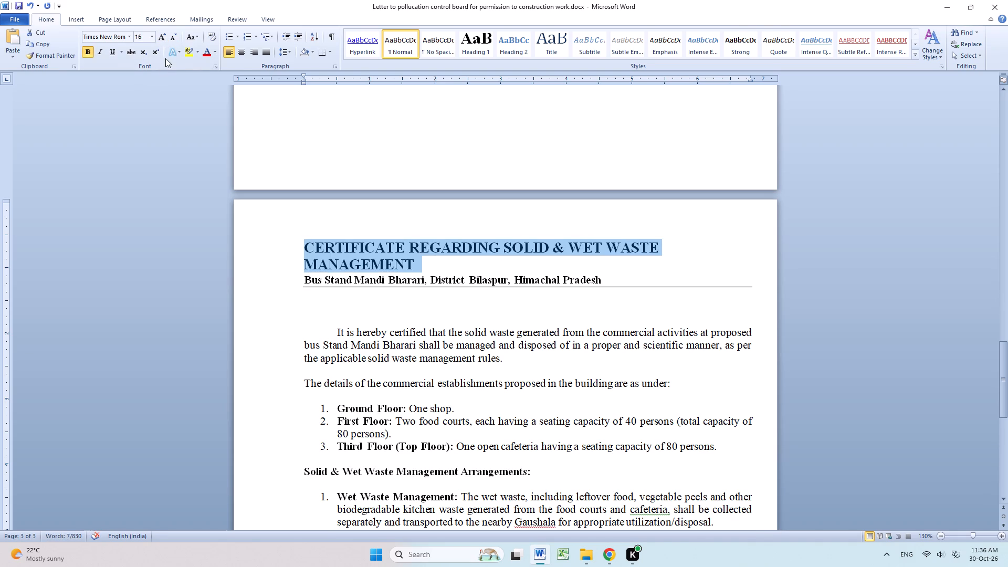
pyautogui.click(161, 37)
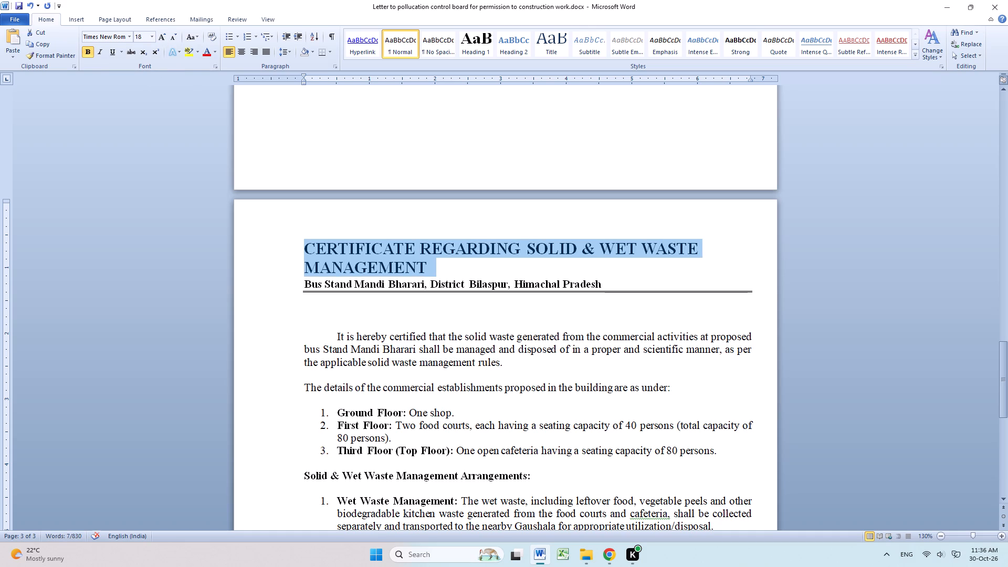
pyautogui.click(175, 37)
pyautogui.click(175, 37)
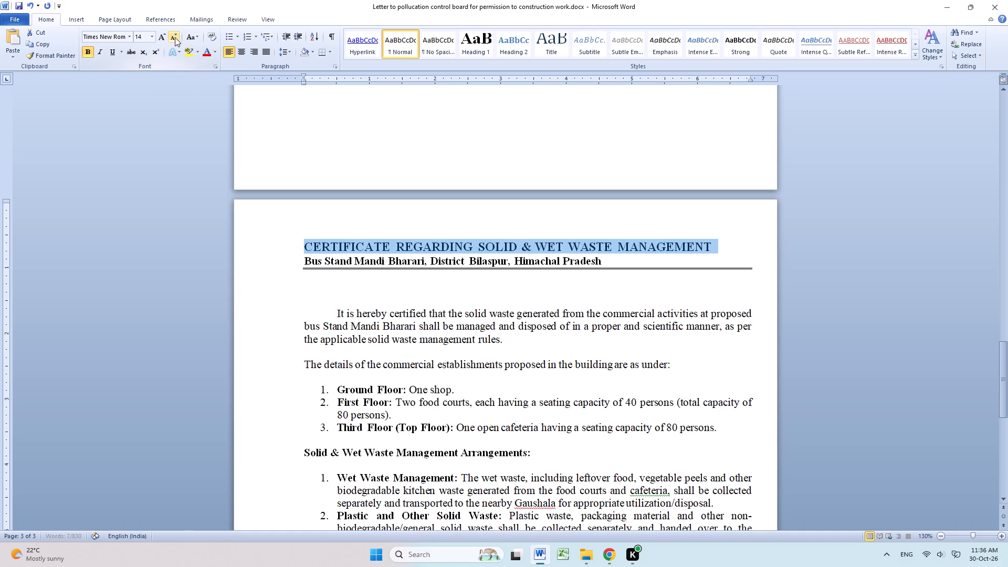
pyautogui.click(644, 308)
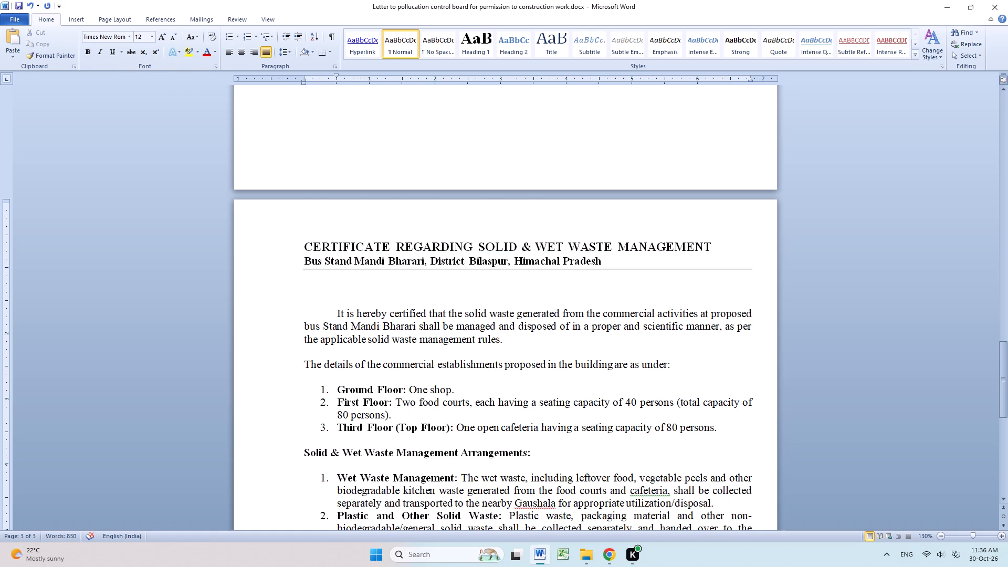
# Join the "The details of the commercial establishments" paragraph to the end of the opening certification paragraph.
pyautogui.scroll(-2, 390, 309)
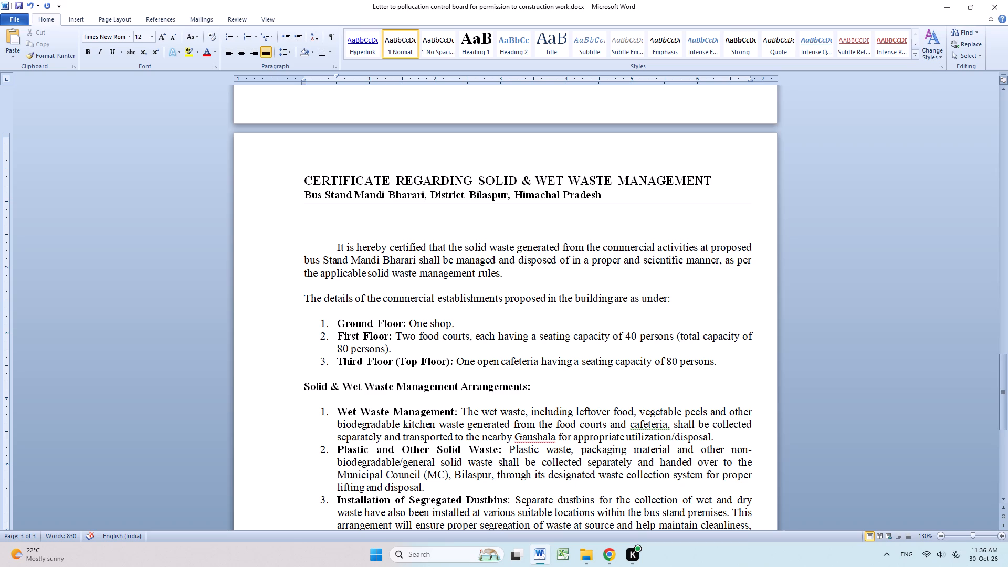
pyautogui.click(512, 275)
pyautogui.press('Delete')
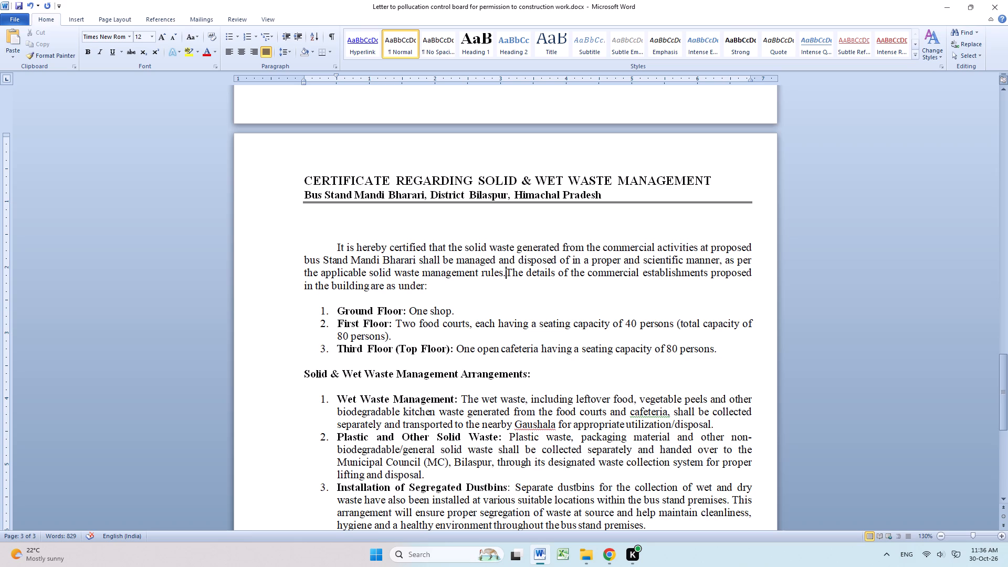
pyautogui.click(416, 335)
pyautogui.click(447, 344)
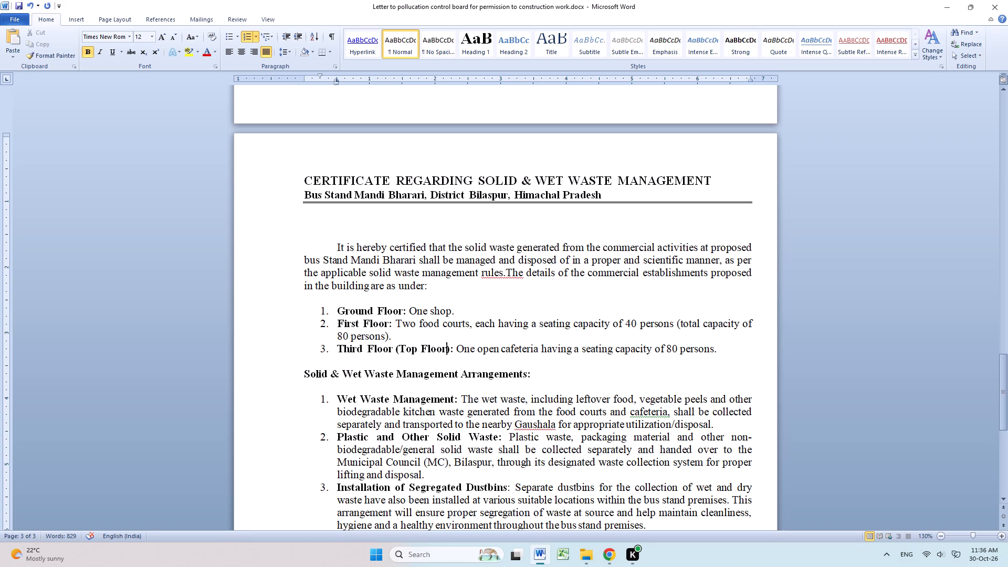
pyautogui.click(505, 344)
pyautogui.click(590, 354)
# Underline the heading "Solid & Wet Waste Management Arrangements:".
pyautogui.scroll(-2, 381, 387)
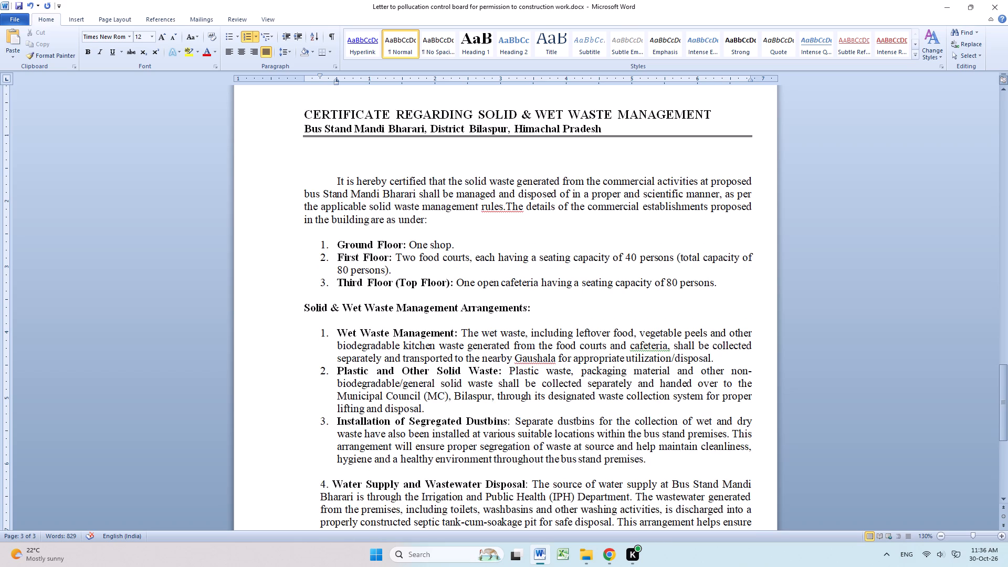
pyautogui.moveTo(541, 306); pyautogui.dragTo(298, 304)
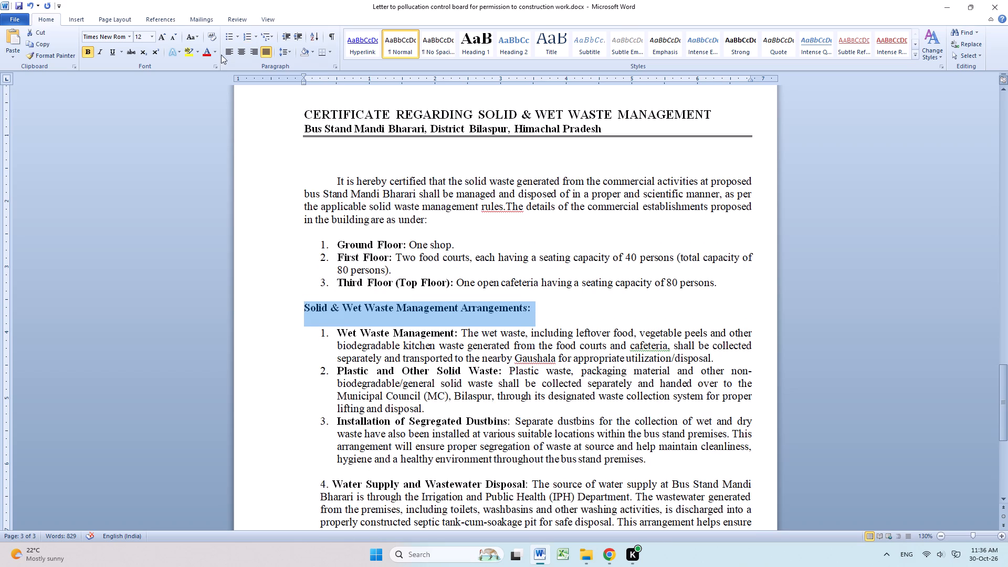
pyautogui.click(111, 53)
pyautogui.click(276, 381)
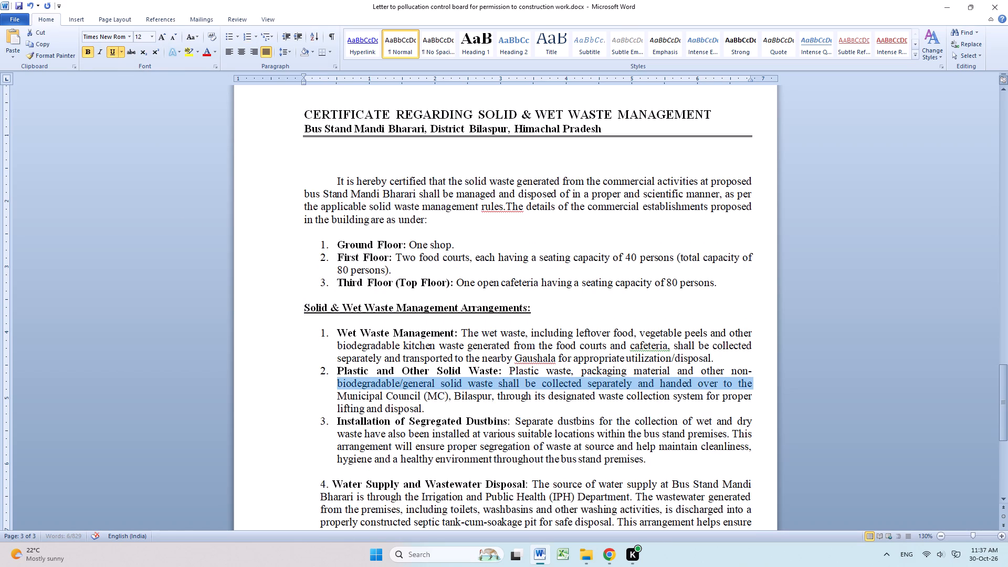
pyautogui.click(545, 311)
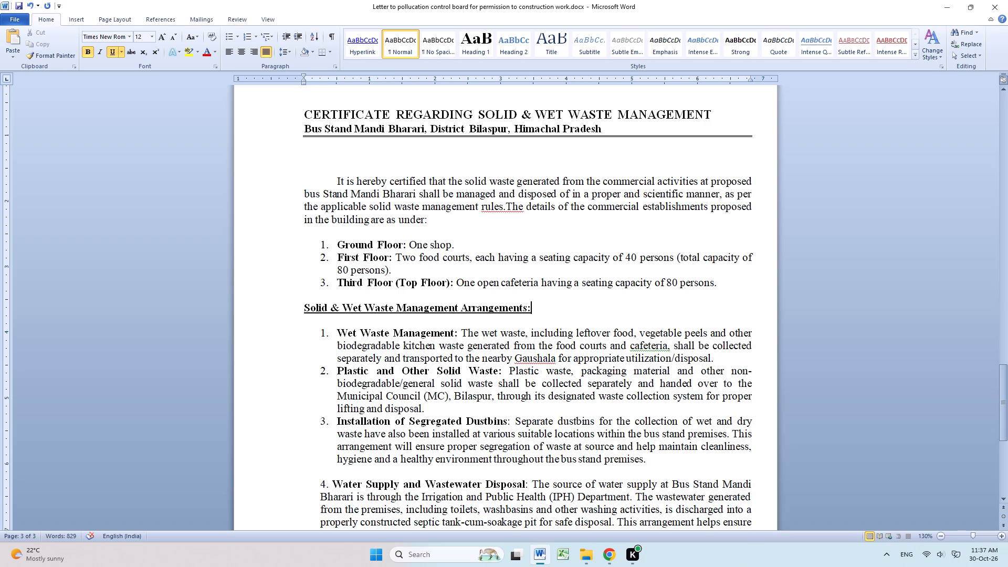
# Delete the words "vegetable peels" from the Wet Waste Management item.
pyautogui.moveTo(639, 332); pyautogui.dragTo(702, 332)
pyautogui.press('BackSpace')
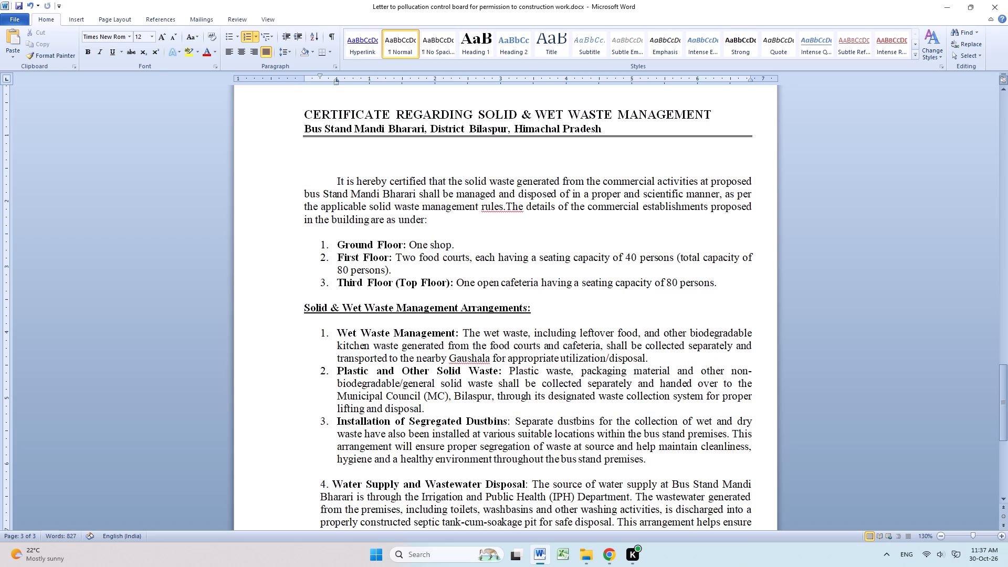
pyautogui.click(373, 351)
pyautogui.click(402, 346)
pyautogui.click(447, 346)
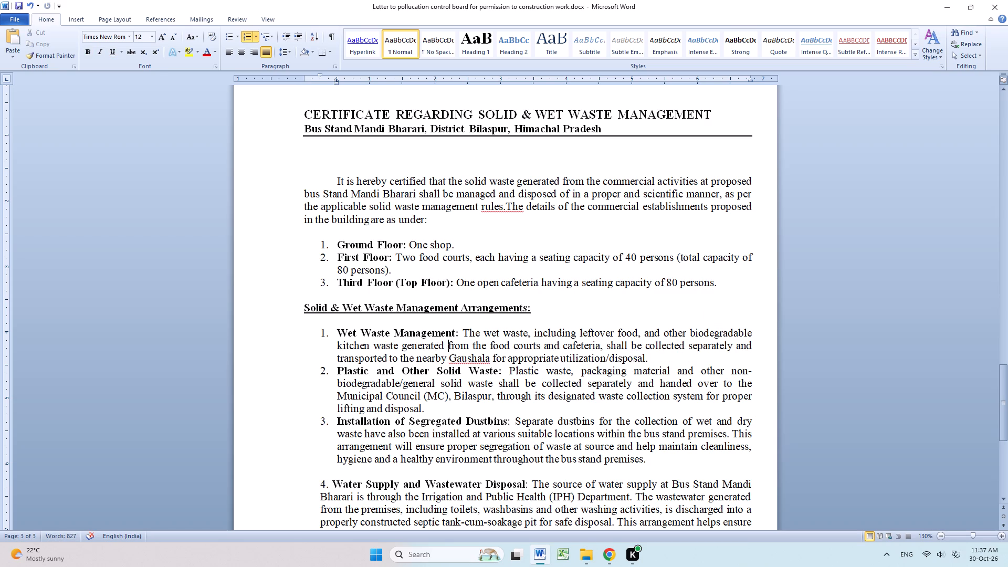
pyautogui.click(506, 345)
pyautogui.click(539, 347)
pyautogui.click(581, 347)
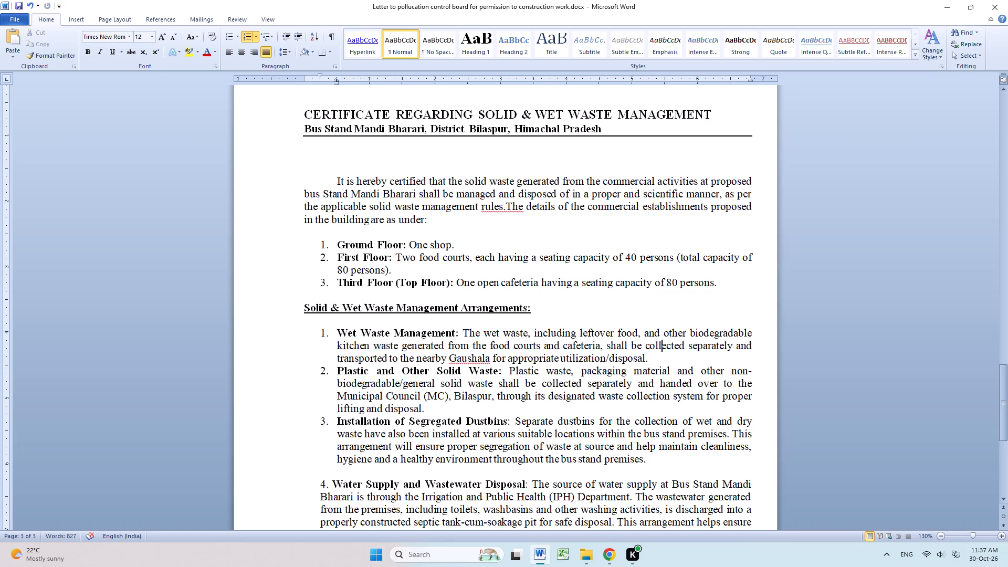
# Read through the Wet Waste Management and Plastic and Other Solid Waste items.
pyautogui.click(663, 344)
pyautogui.click(752, 350)
pyautogui.click(451, 364)
pyautogui.click(666, 358)
pyautogui.scroll(-1, 355, 369)
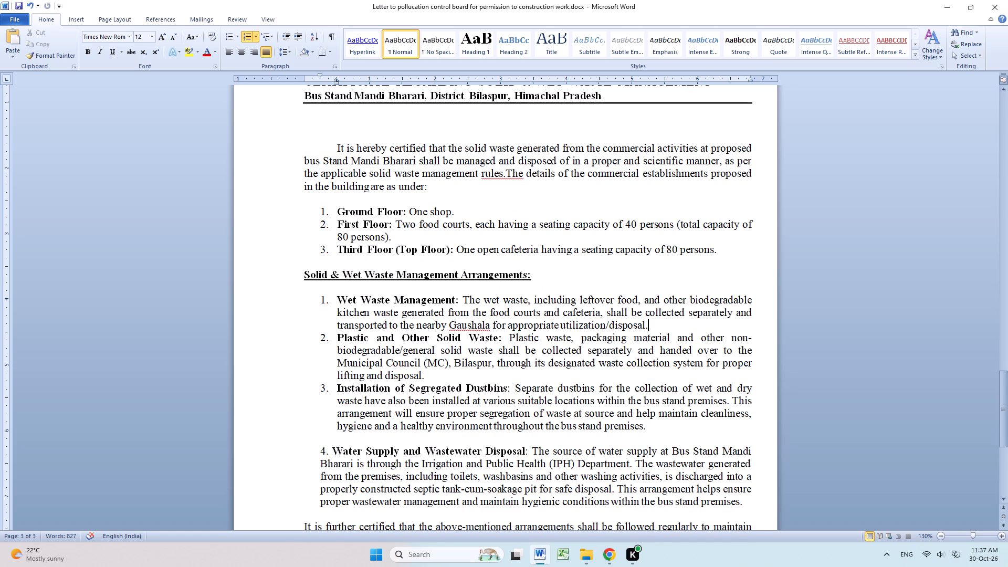
pyautogui.click(505, 342)
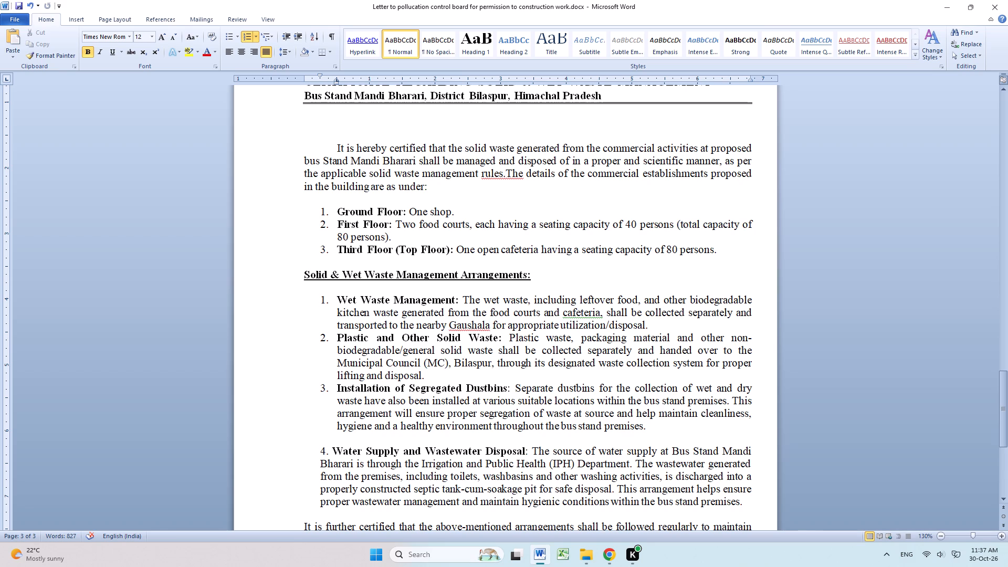
pyautogui.click(425, 375)
# Make the Water Supply and Wastewater Disposal paragraph an automatically numbered list item directly after item 3, removing its blank line and hand-typed "4.".
pyautogui.scroll(-1, 436, 392)
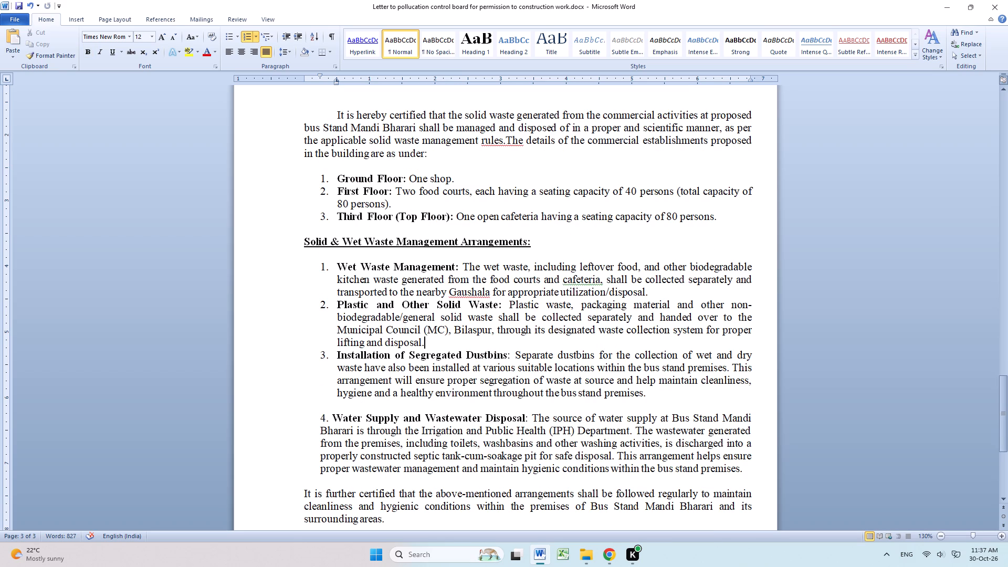
pyautogui.click(652, 396)
pyautogui.press('Delete')
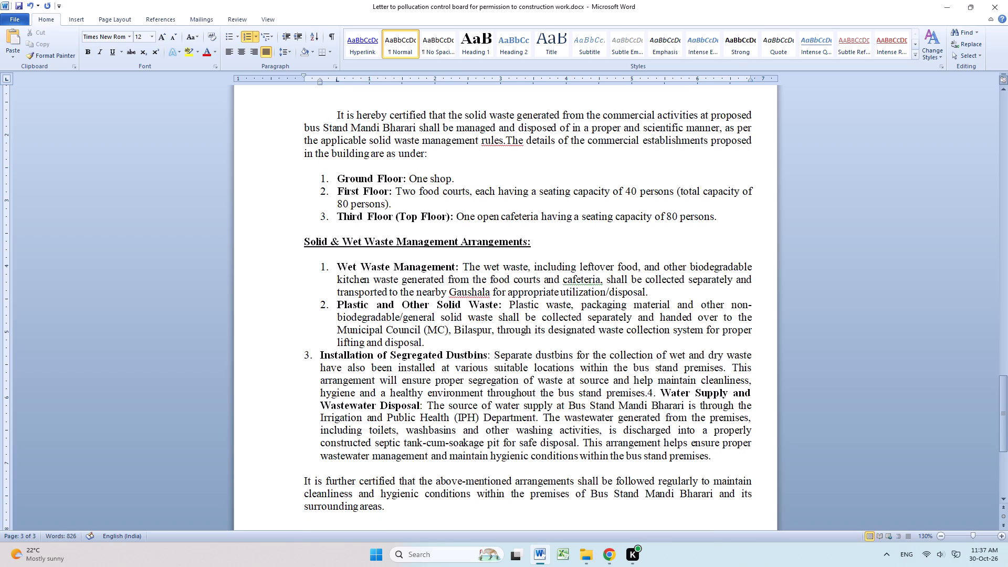
pyautogui.press('Return')
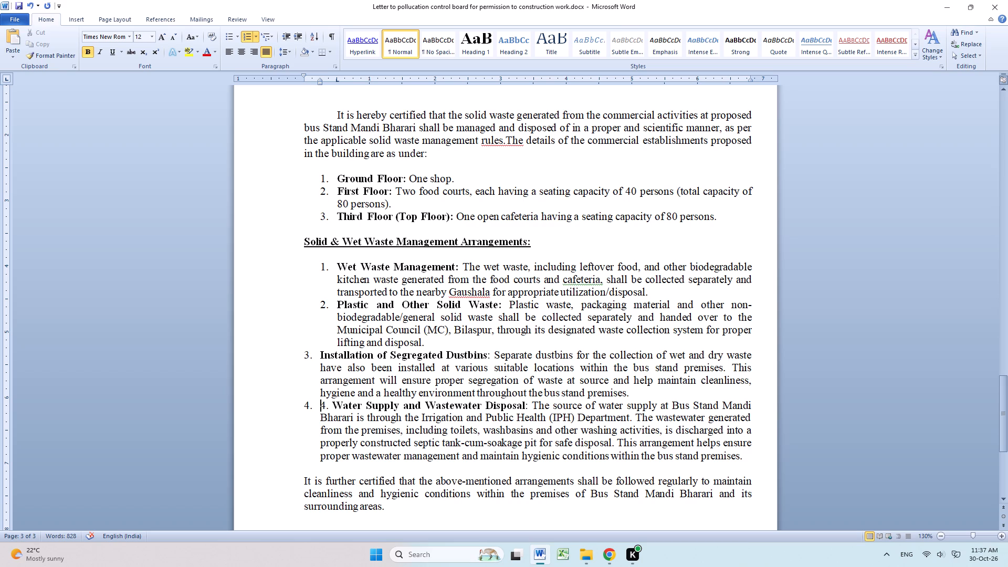
pyautogui.press('Delete')
pyautogui.press('Delete')
pyautogui.press('Delete')
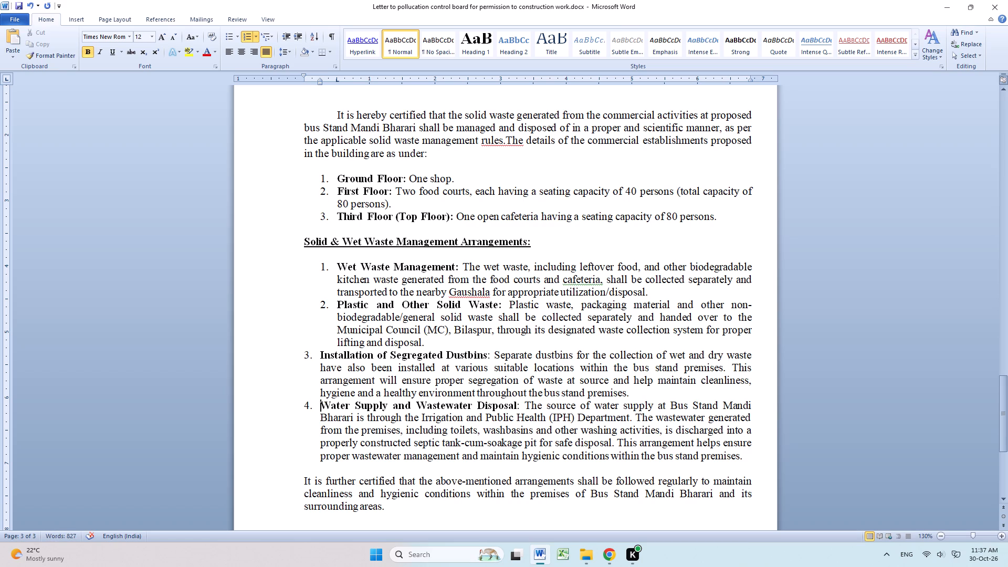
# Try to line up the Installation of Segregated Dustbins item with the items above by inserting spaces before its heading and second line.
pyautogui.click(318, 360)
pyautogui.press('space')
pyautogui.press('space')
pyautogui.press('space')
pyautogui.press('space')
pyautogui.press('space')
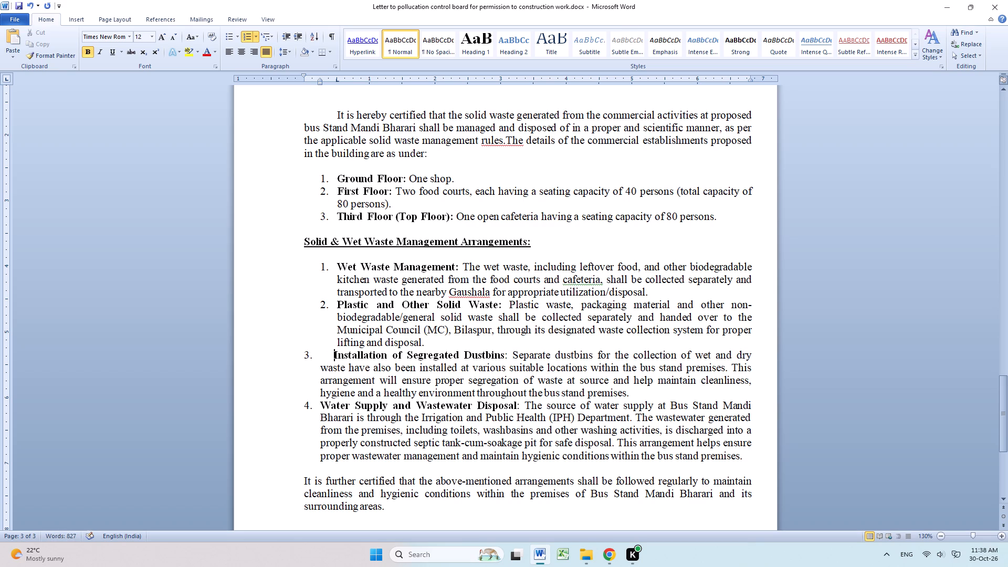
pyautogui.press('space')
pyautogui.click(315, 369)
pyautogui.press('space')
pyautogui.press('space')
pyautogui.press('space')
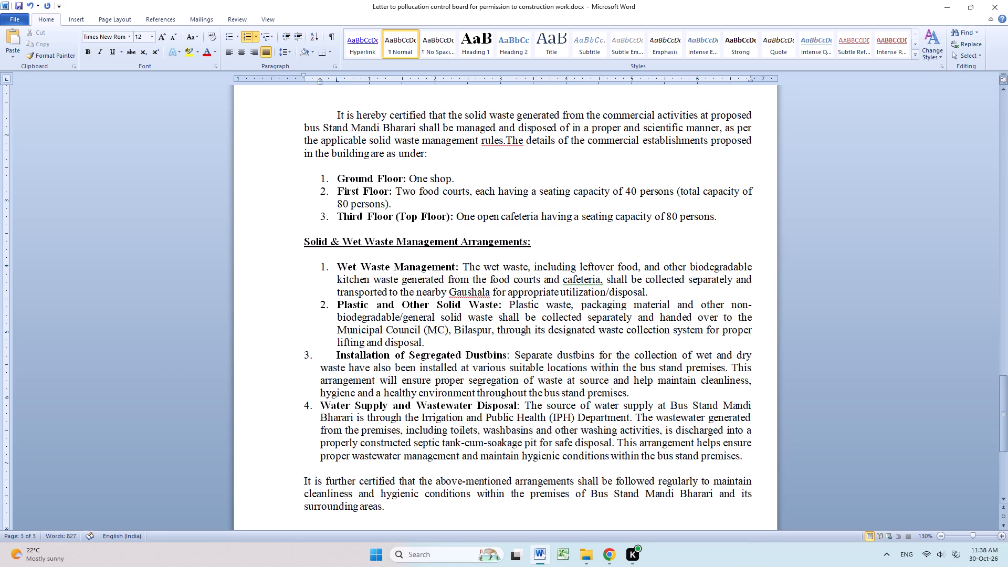
# Move the numbers of the Wet Waste Management and Plastic and Other Solid Waste items out to the page's left margin.
pyautogui.click(322, 265)
pyautogui.click(312, 296)
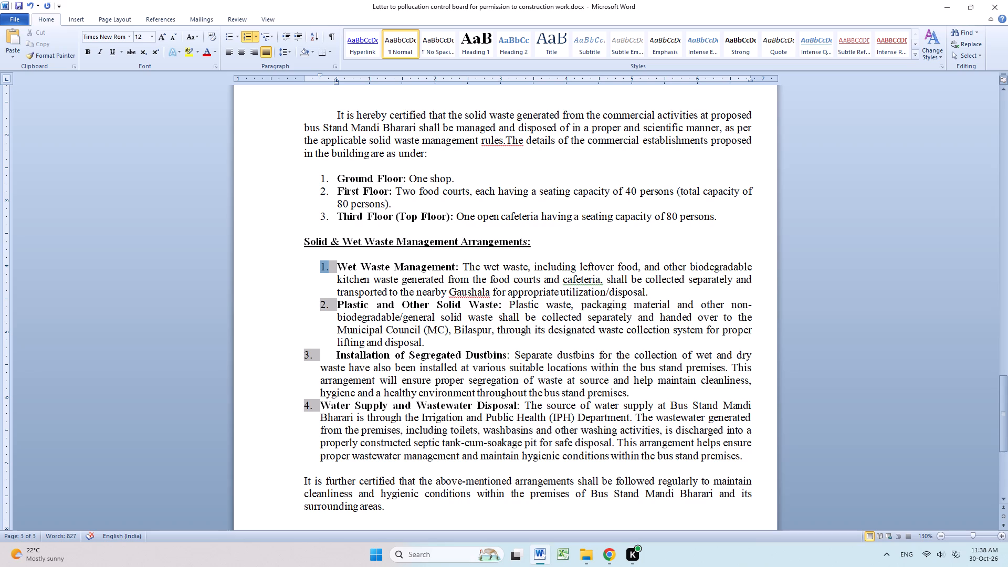
pyautogui.click(318, 261)
pyautogui.click(322, 264)
pyautogui.click(321, 308)
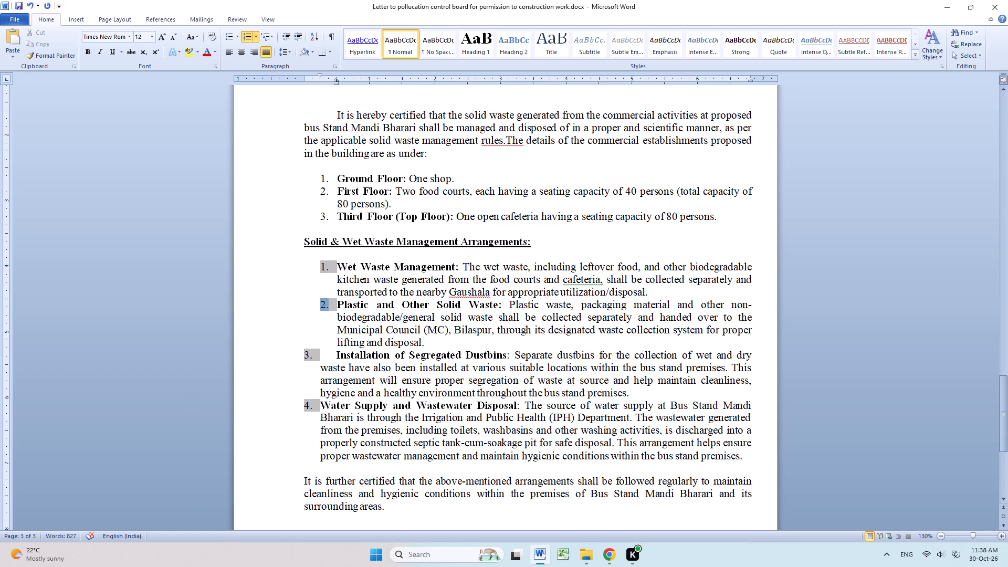
pyautogui.click(323, 317)
pyautogui.click(319, 306)
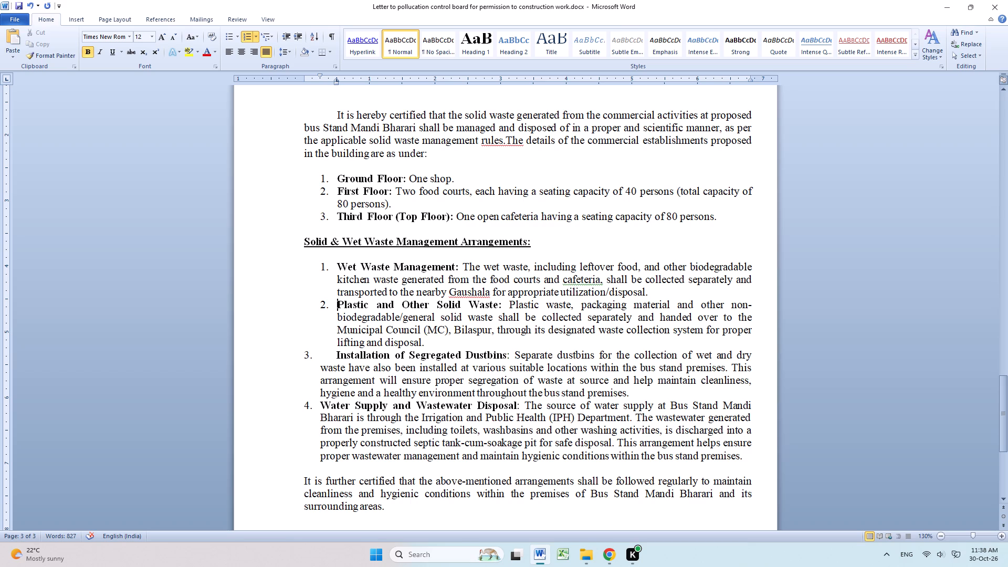
pyautogui.click(318, 303)
pyautogui.click(321, 270)
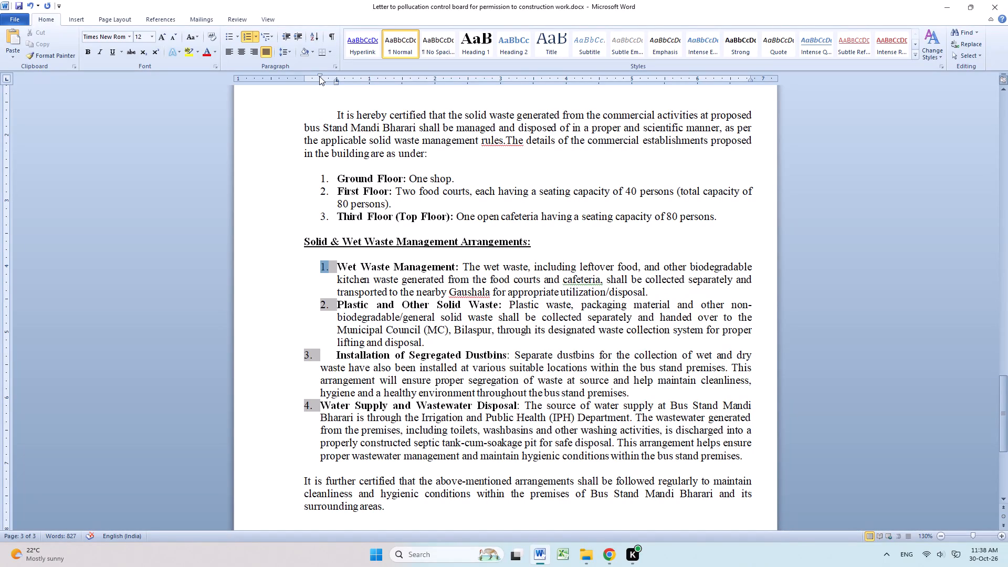
pyautogui.moveTo(319, 76); pyautogui.dragTo(302, 79)
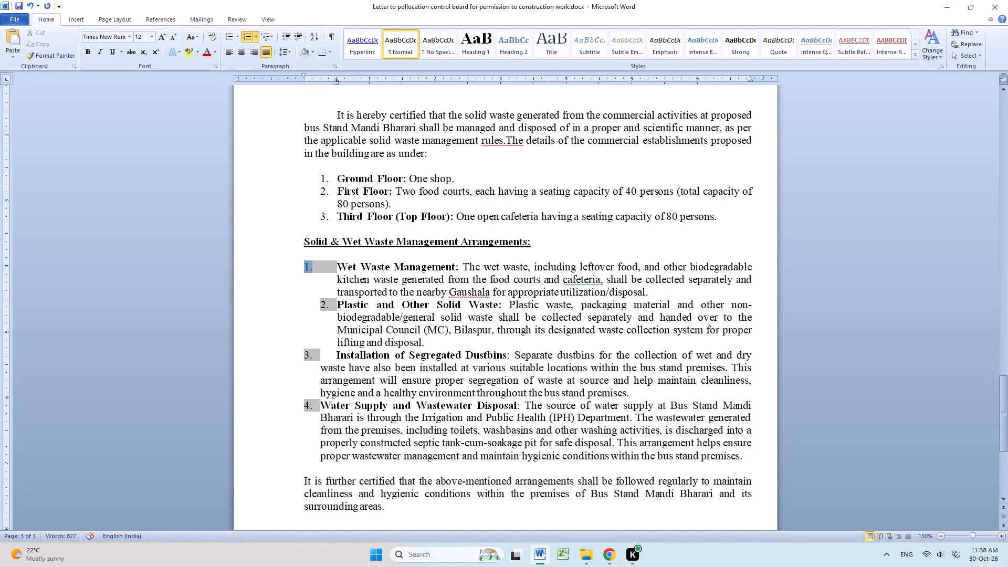
pyautogui.click(322, 310)
pyautogui.moveTo(319, 74); pyautogui.dragTo(304, 80)
# Set the Installation of Segregated Dustbins item's hanging indent to 0.5 inch and its number at the left margin.
pyautogui.click(317, 353)
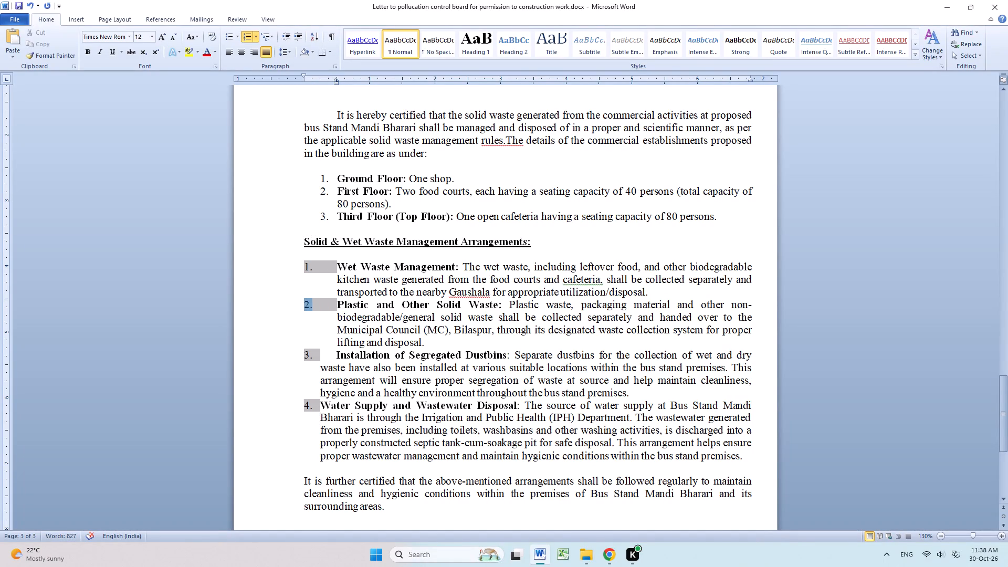
pyautogui.click(320, 372)
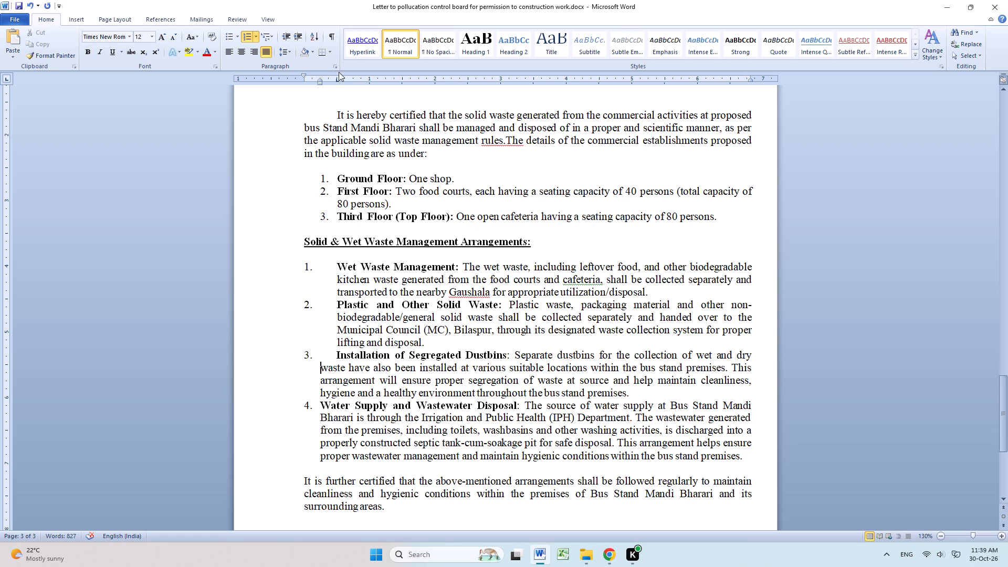
pyautogui.moveTo(318, 81); pyautogui.dragTo(334, 82)
pyautogui.moveTo(334, 82); pyautogui.dragTo(336, 83)
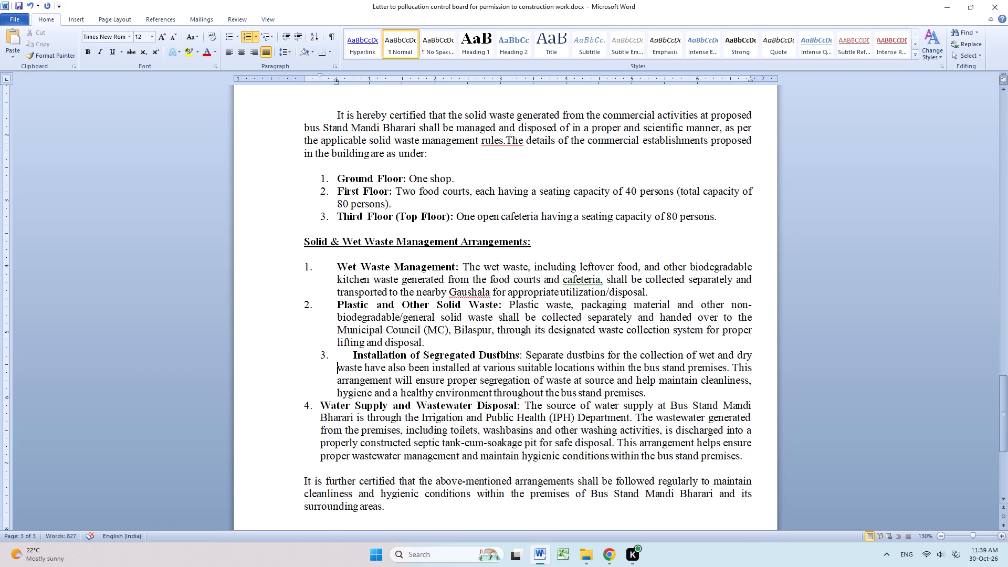
pyautogui.click(316, 358)
pyautogui.click(321, 354)
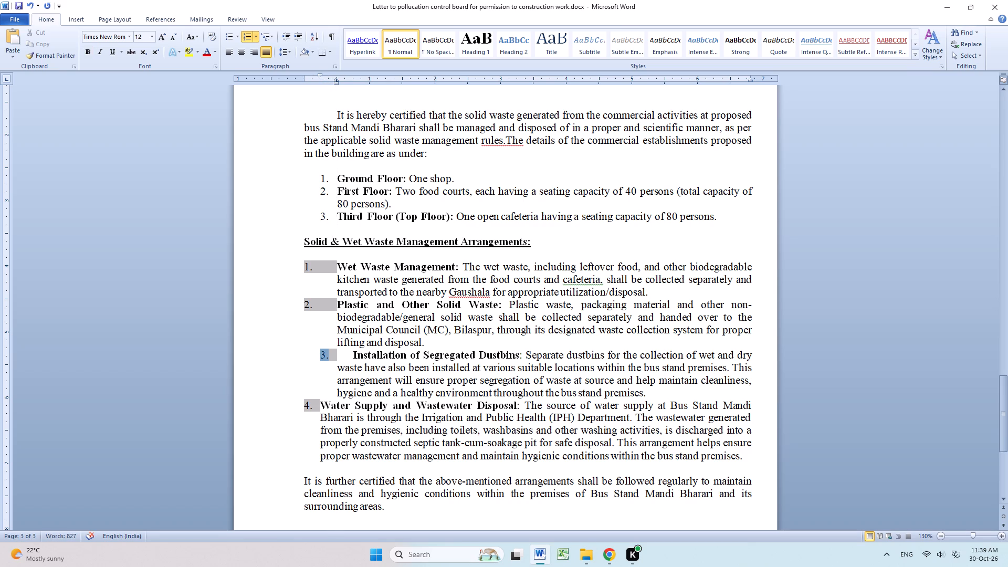
pyautogui.moveTo(320, 73); pyautogui.dragTo(302, 83)
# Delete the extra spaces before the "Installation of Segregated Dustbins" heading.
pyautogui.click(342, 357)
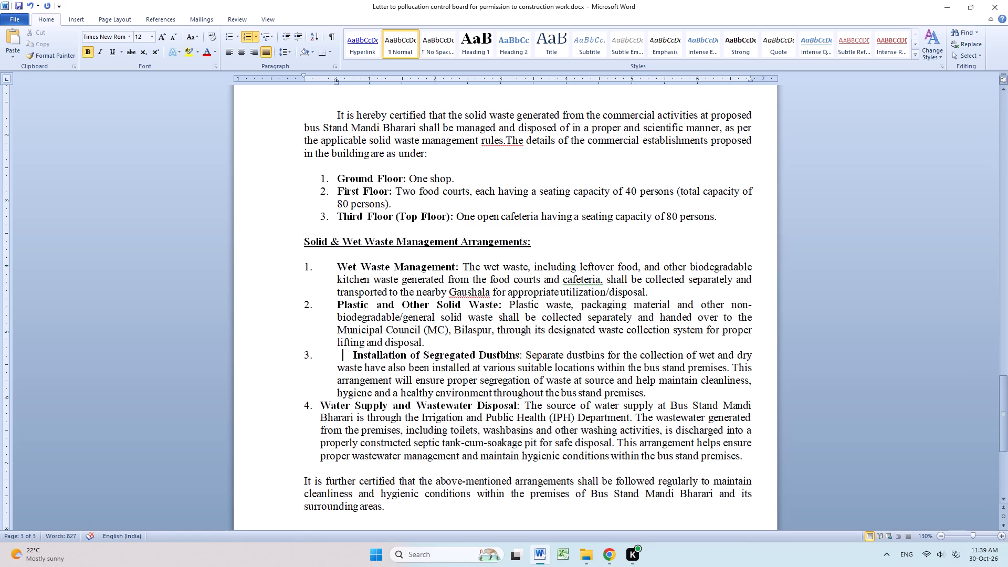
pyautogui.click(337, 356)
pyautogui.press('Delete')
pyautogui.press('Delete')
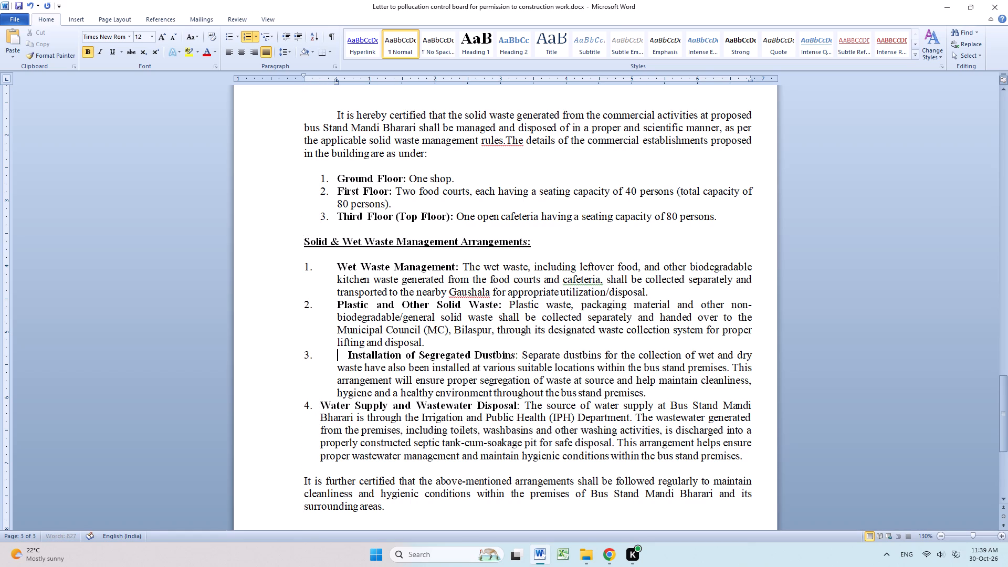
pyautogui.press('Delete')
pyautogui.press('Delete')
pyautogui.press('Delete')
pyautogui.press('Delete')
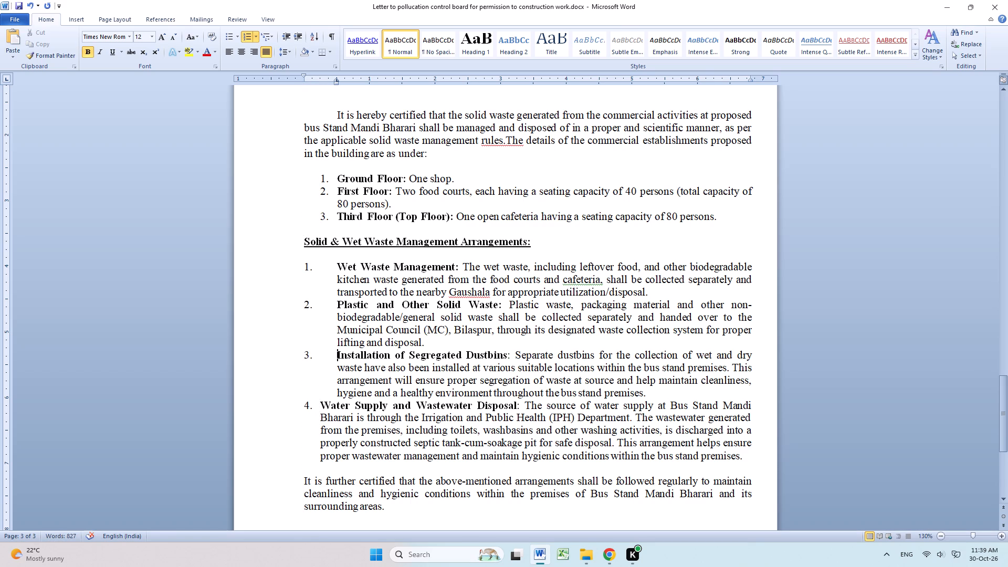
# Set the Water Supply and Wastewater Disposal item's hanging indent to 0.5 inch to match the other items.
pyautogui.click(319, 404)
pyautogui.moveTo(320, 79); pyautogui.dragTo(323, 79)
pyautogui.moveTo(323, 79); pyautogui.dragTo(335, 79)
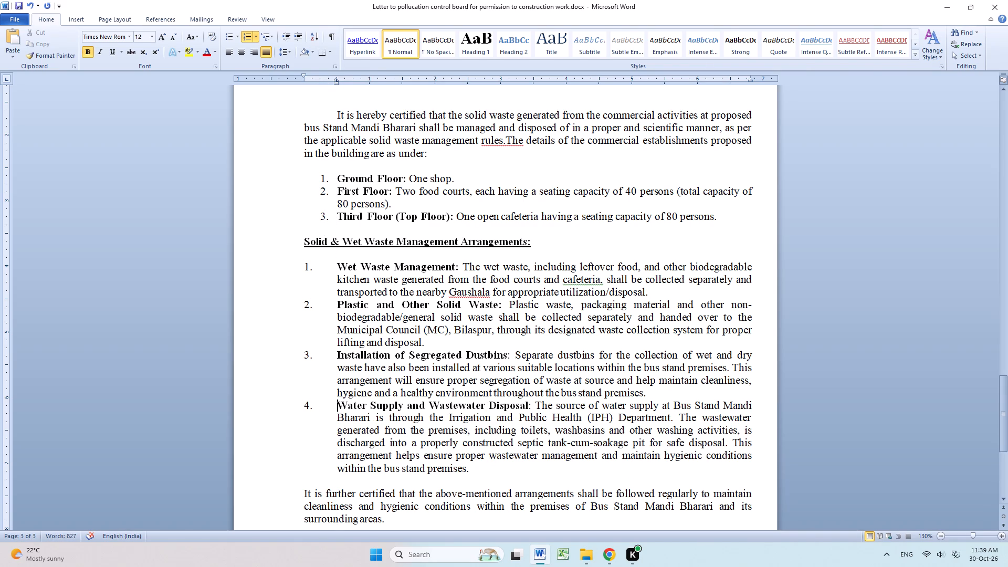
# Set the line spacing of all four waste management arrangement items to 1.15.
pyautogui.click(498, 479)
pyautogui.moveTo(478, 466); pyautogui.dragTo(328, 267)
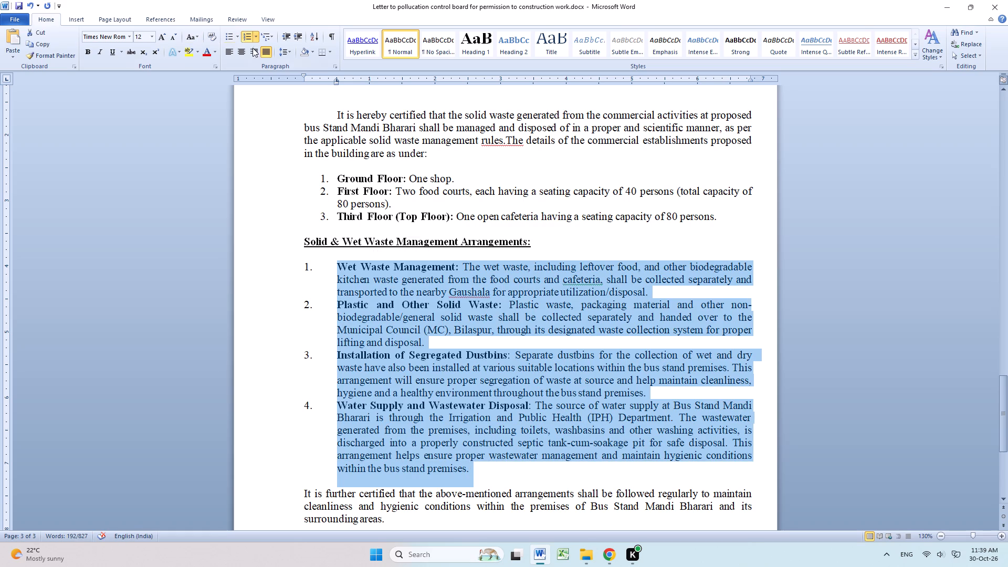
pyautogui.click(289, 49)
pyautogui.click(307, 80)
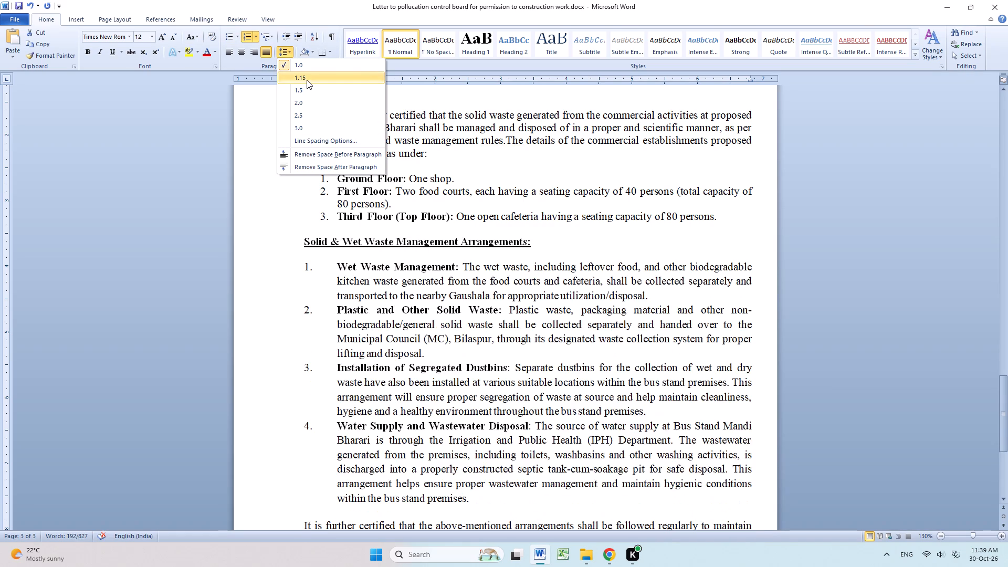
pyautogui.click(279, 354)
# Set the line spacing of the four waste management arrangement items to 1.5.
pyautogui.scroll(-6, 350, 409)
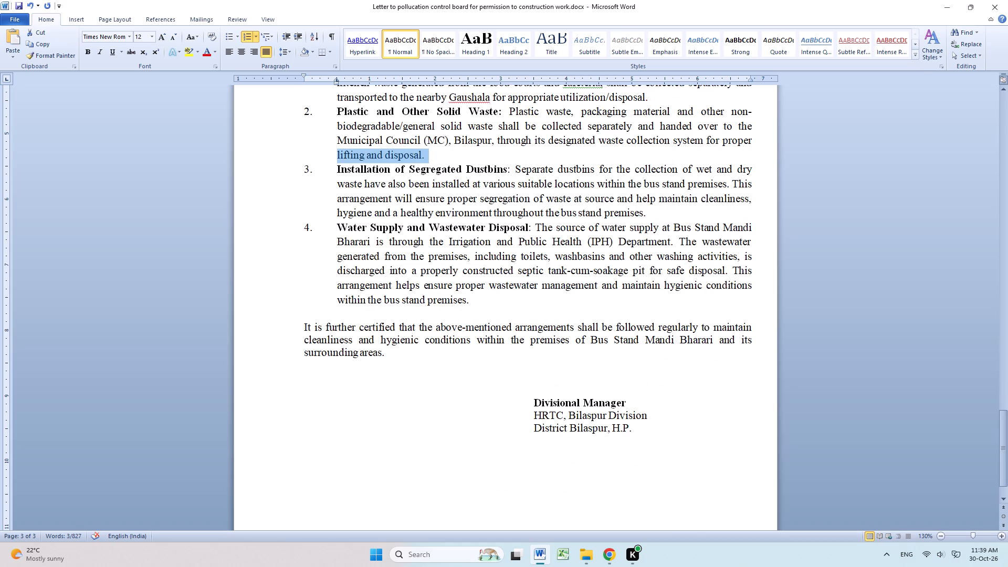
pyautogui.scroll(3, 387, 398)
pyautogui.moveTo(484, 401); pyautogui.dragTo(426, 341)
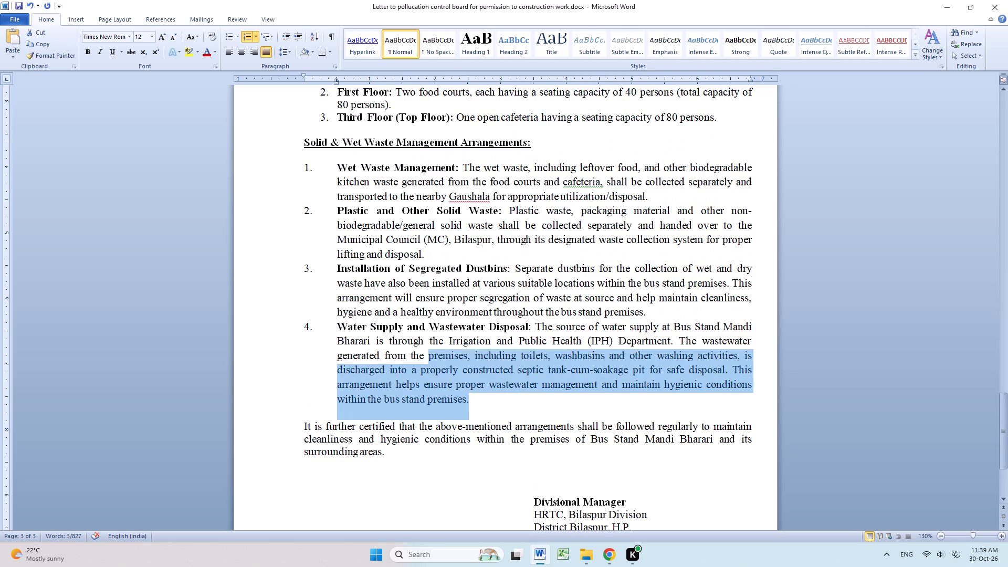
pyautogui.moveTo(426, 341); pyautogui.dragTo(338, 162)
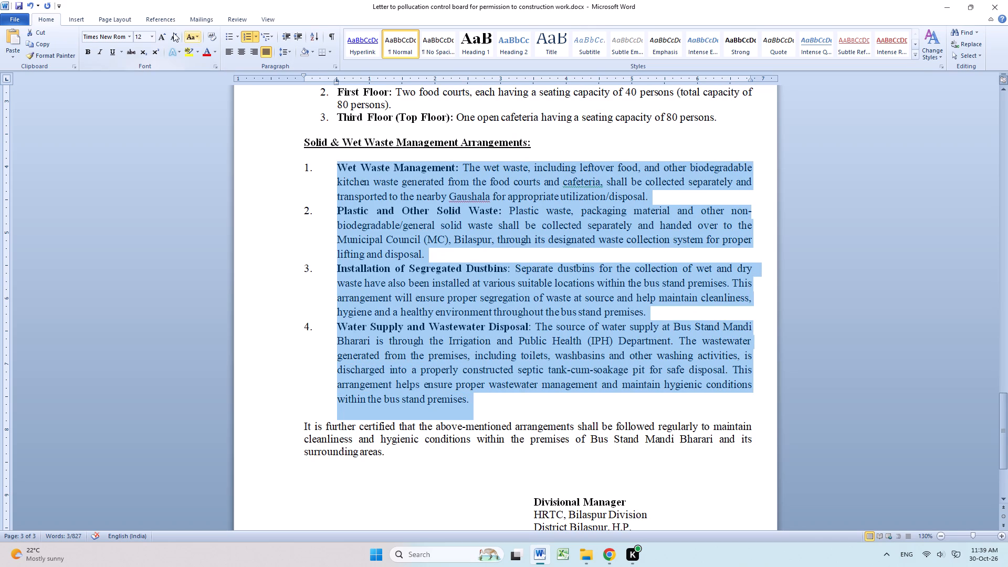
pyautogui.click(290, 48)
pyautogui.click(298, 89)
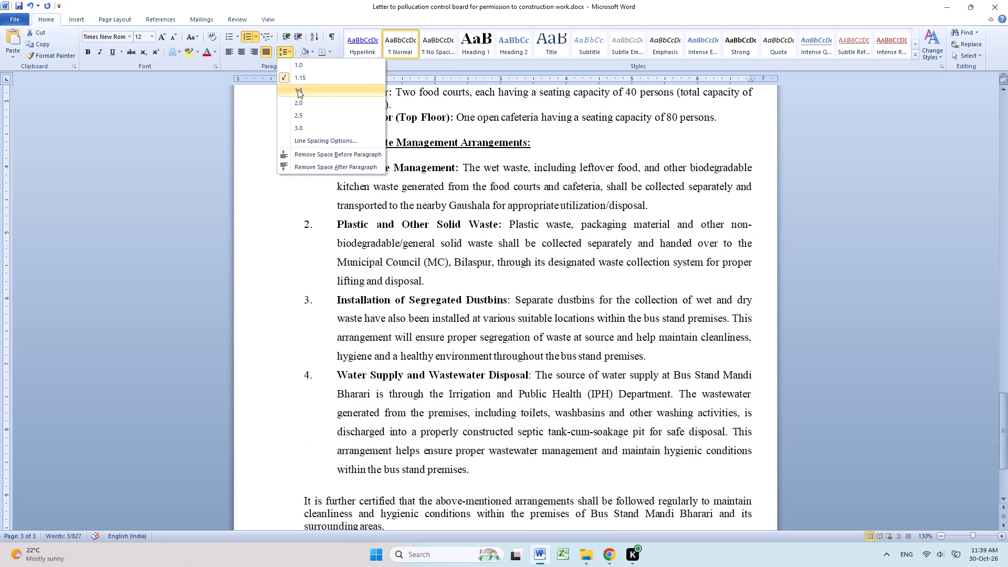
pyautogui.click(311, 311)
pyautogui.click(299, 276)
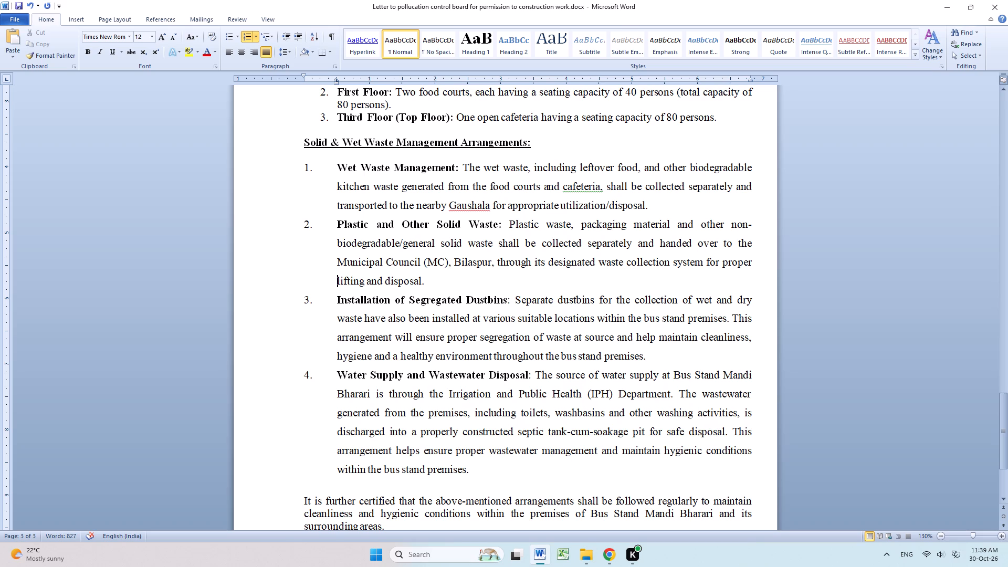
# Accept the grammar suggestion that removes the comma after "cafeteria" in the Wet Waste Management item.
pyautogui.rightClick(573, 190)
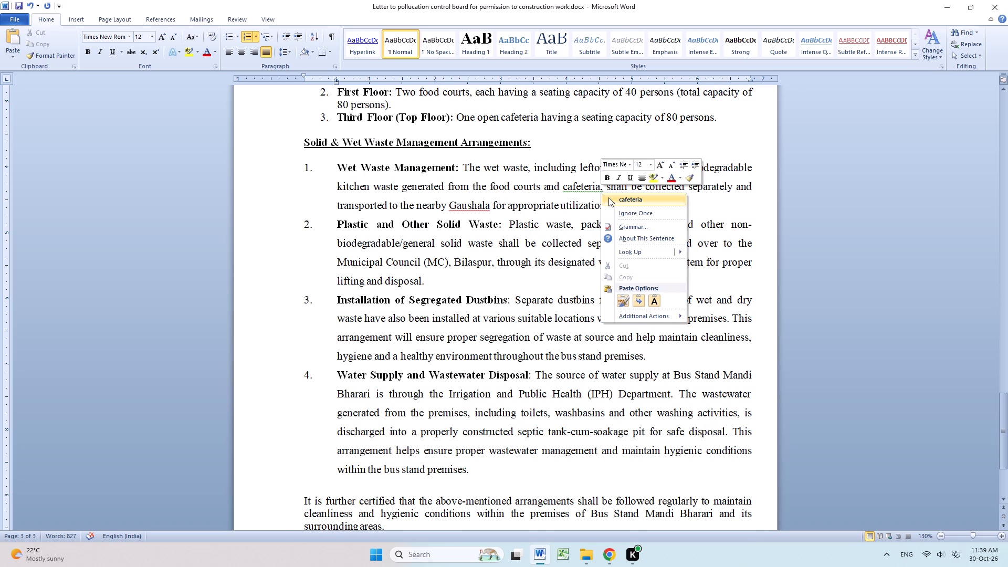
pyautogui.click(608, 197)
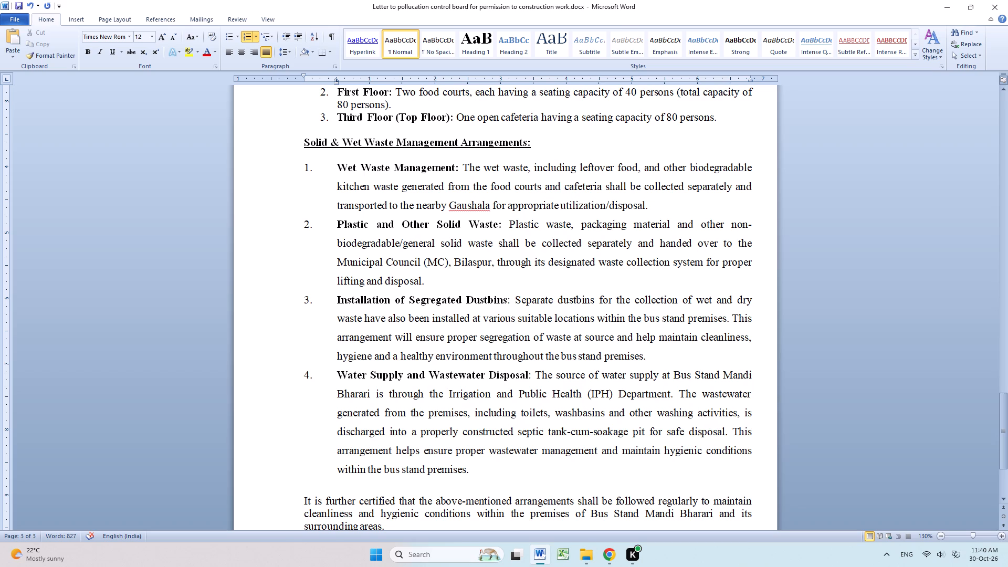
pyautogui.click(663, 206)
# Indent the first line of the closing "It is further certified" paragraph to 1 inch, with its other lines at the left margin.
pyautogui.scroll(-1, 489, 330)
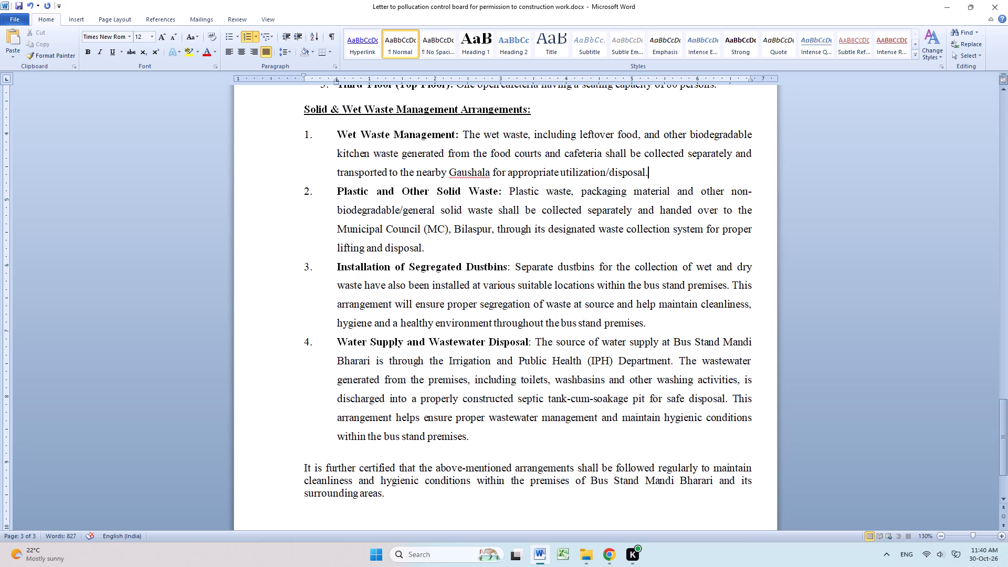
pyautogui.click(665, 329)
pyautogui.scroll(-1, 657, 351)
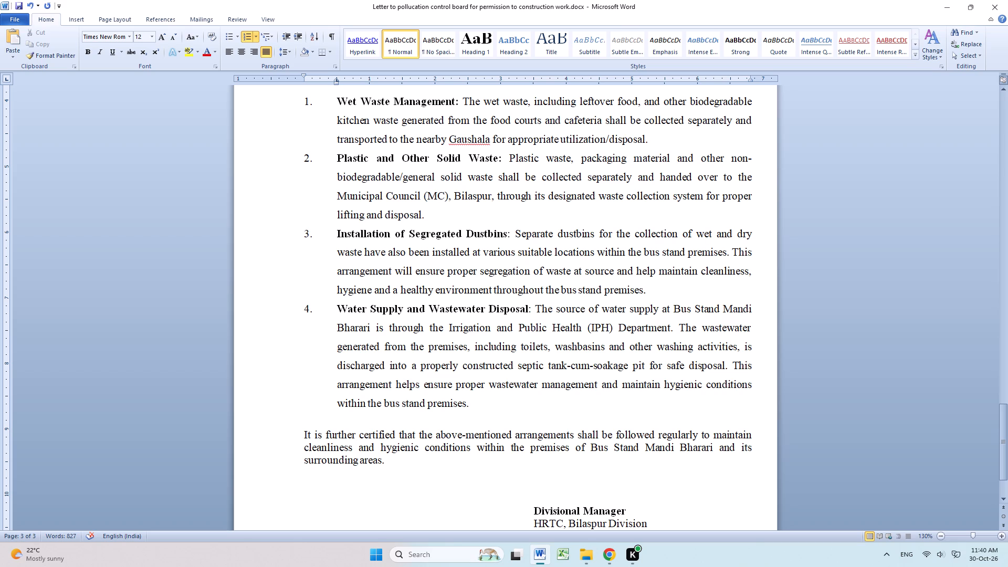
pyautogui.scroll(-2, 509, 417)
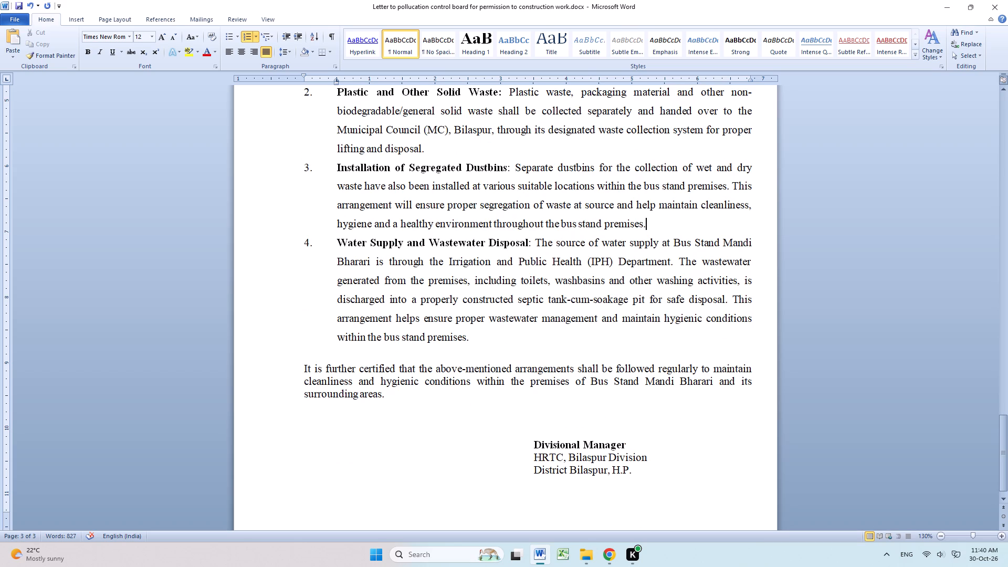
pyautogui.click(302, 365)
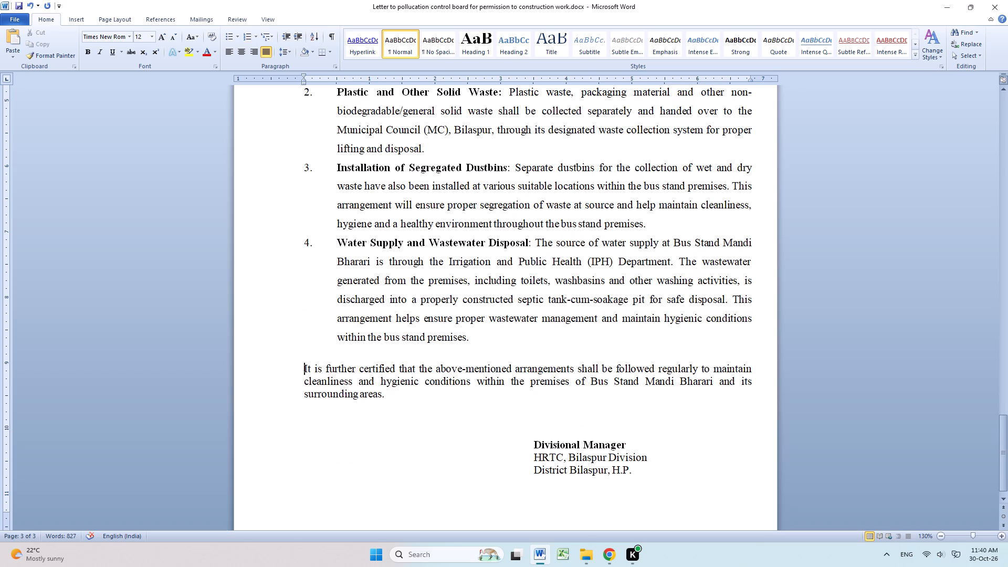
pyautogui.press('Tab')
pyautogui.press('Tab')
pyautogui.click(339, 385)
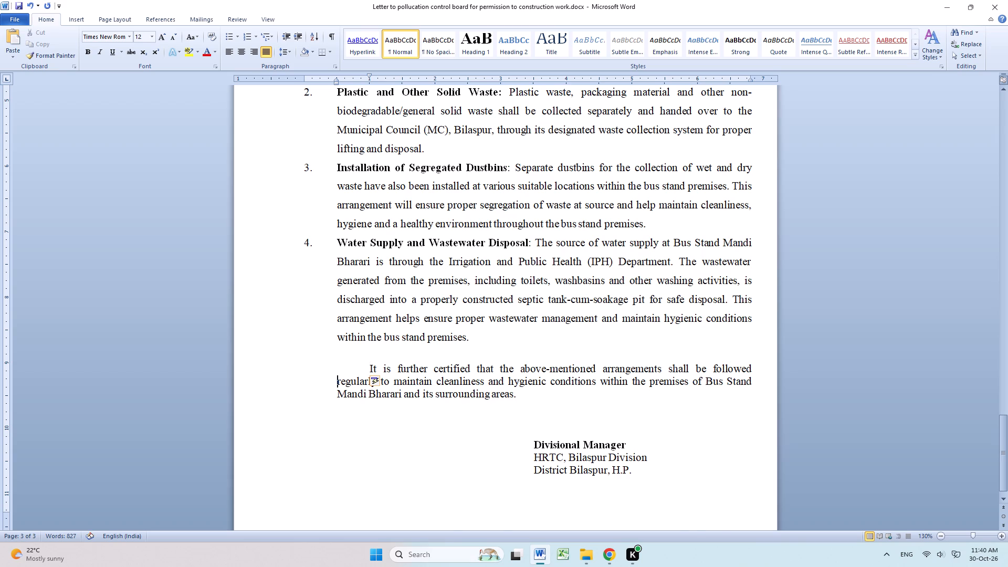
pyautogui.scroll(9, 364, 418)
pyautogui.moveTo(337, 79); pyautogui.dragTo(305, 91)
pyautogui.scroll(-5, 466, 489)
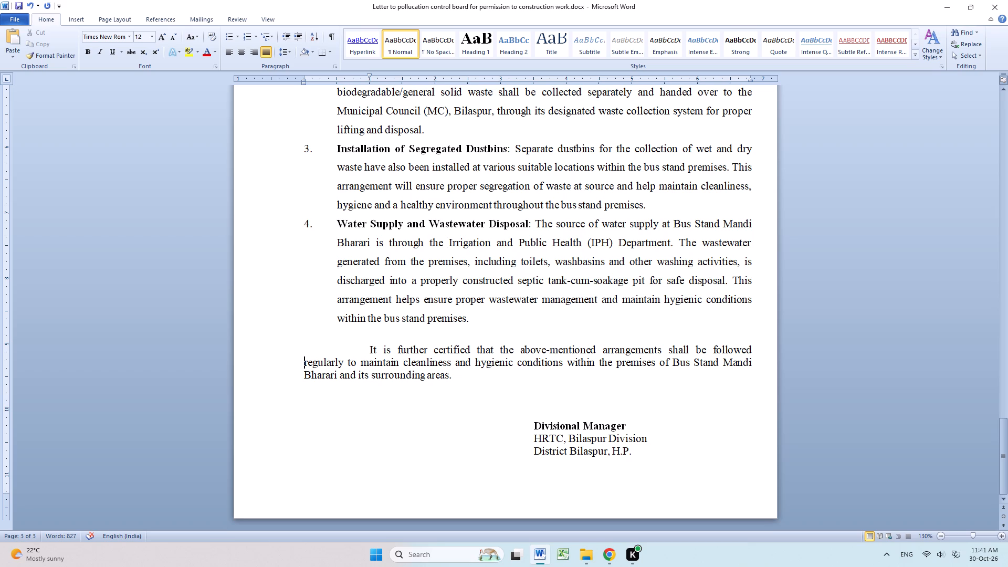
pyautogui.click(358, 378)
pyautogui.click(428, 376)
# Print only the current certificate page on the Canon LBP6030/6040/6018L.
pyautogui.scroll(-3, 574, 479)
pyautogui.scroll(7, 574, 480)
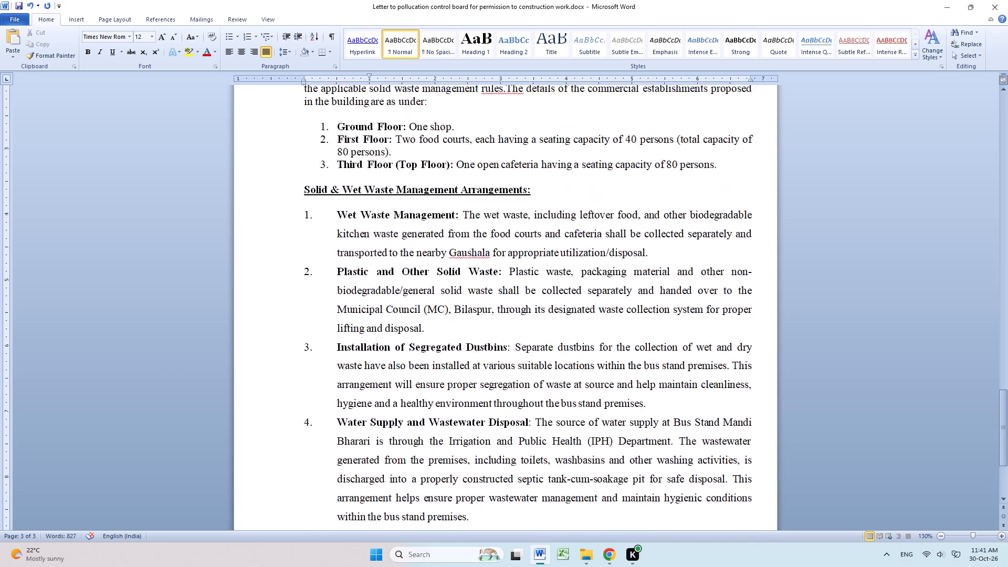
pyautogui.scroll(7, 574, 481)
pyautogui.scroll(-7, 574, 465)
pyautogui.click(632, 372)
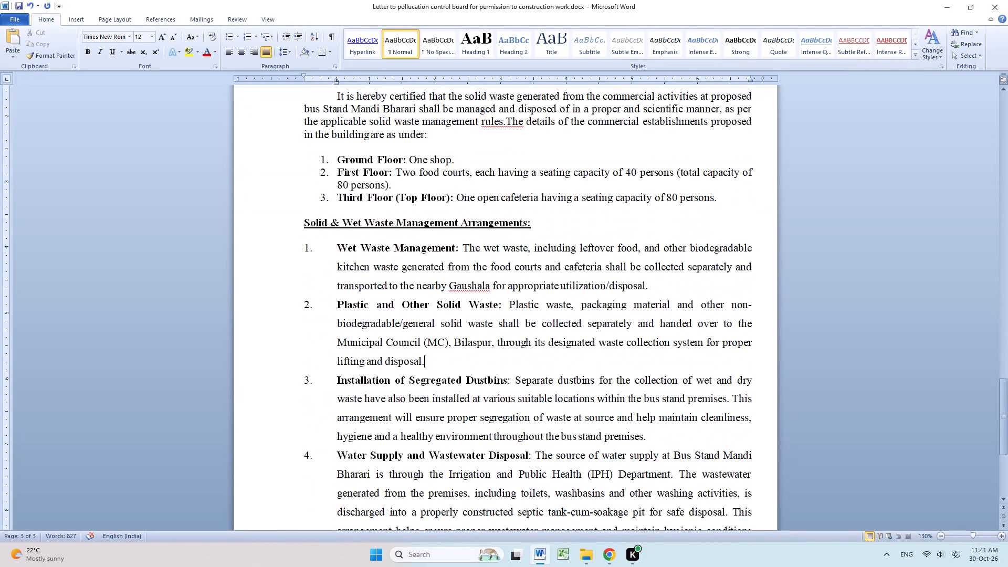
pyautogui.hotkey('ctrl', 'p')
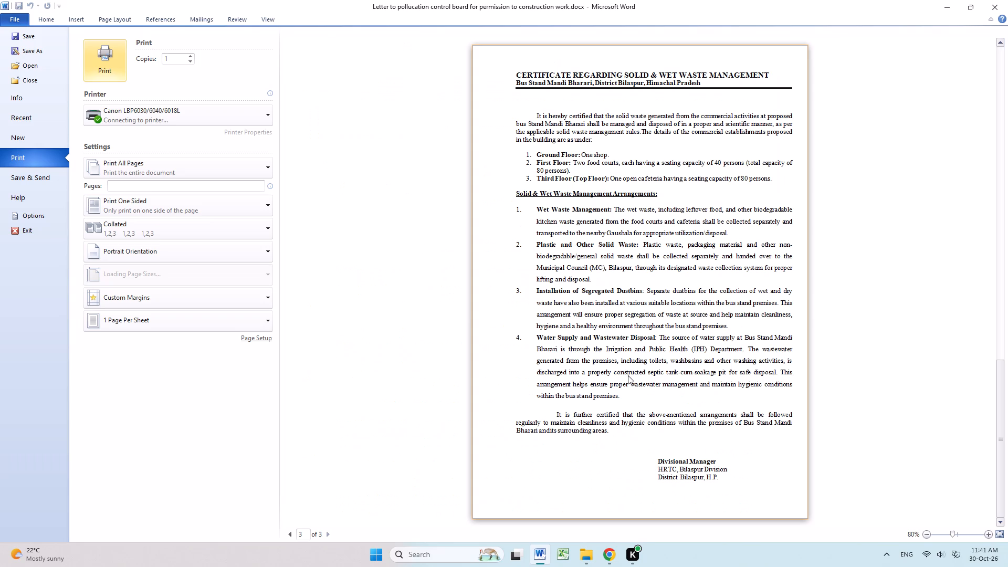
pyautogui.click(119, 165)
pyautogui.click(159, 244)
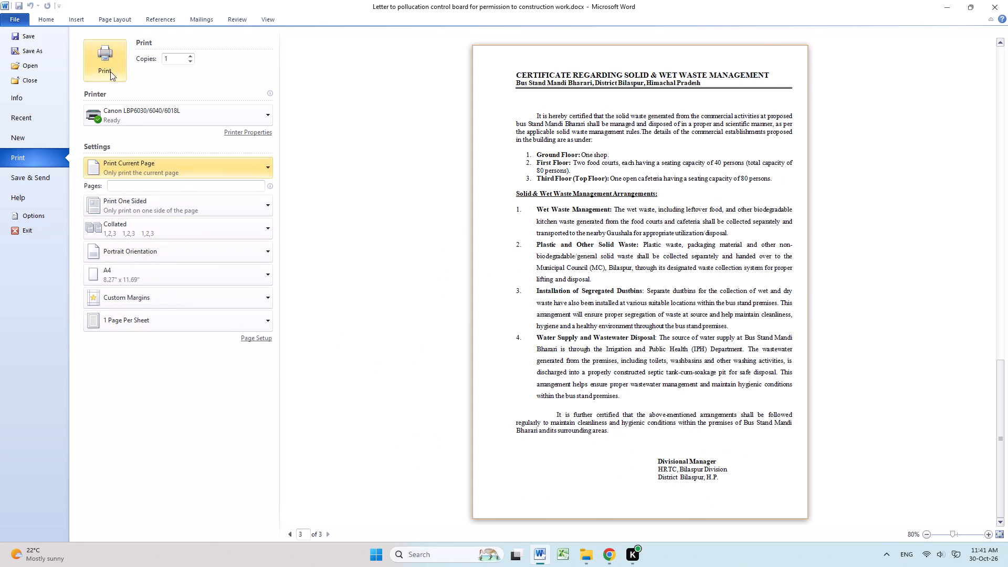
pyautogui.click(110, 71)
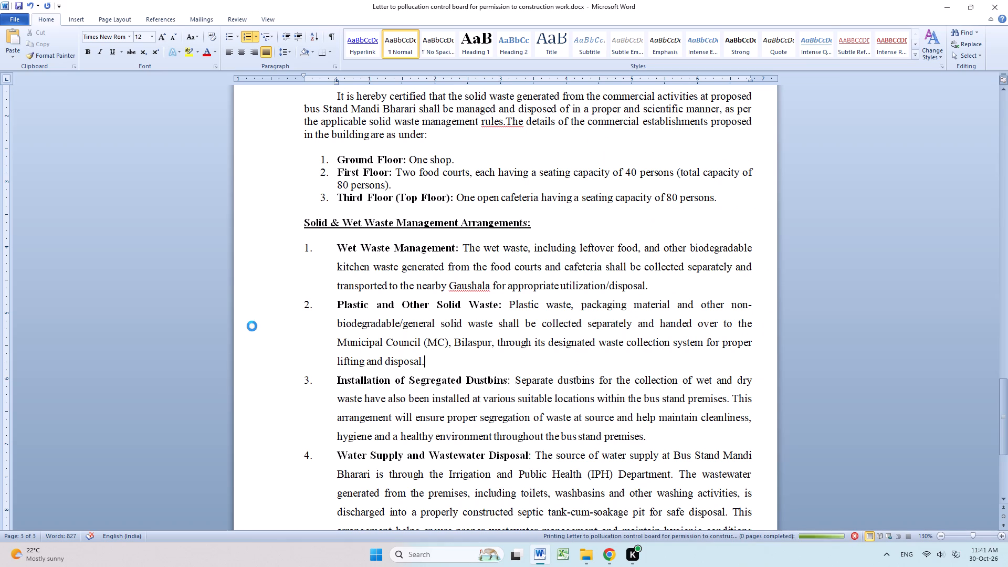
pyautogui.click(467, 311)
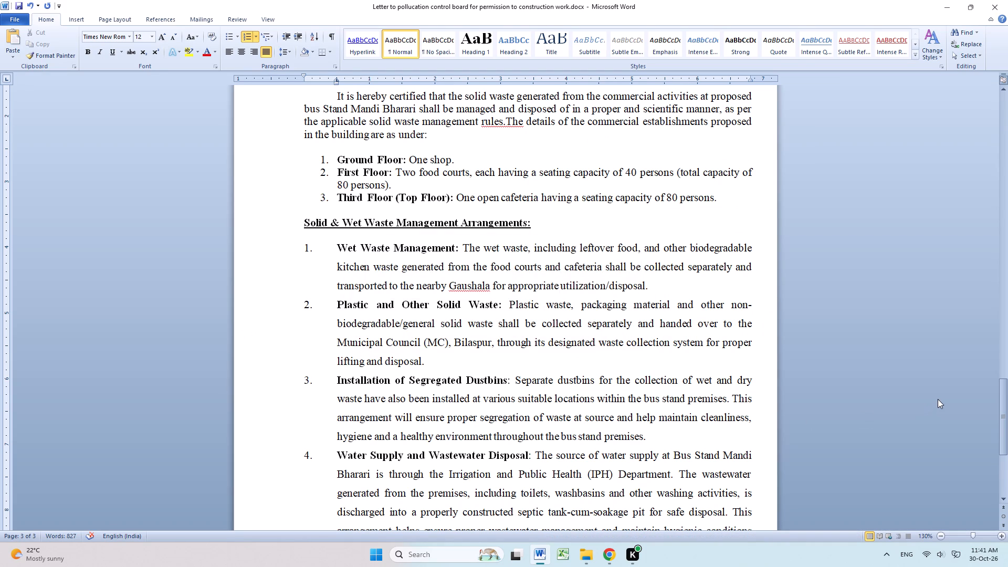
# Set the line spacing from the certificate's opening paragraph through its closing paragraph to 1.15, cancelling the print job in the Canon printer status window.
pyautogui.scroll(4, 1007, 444)
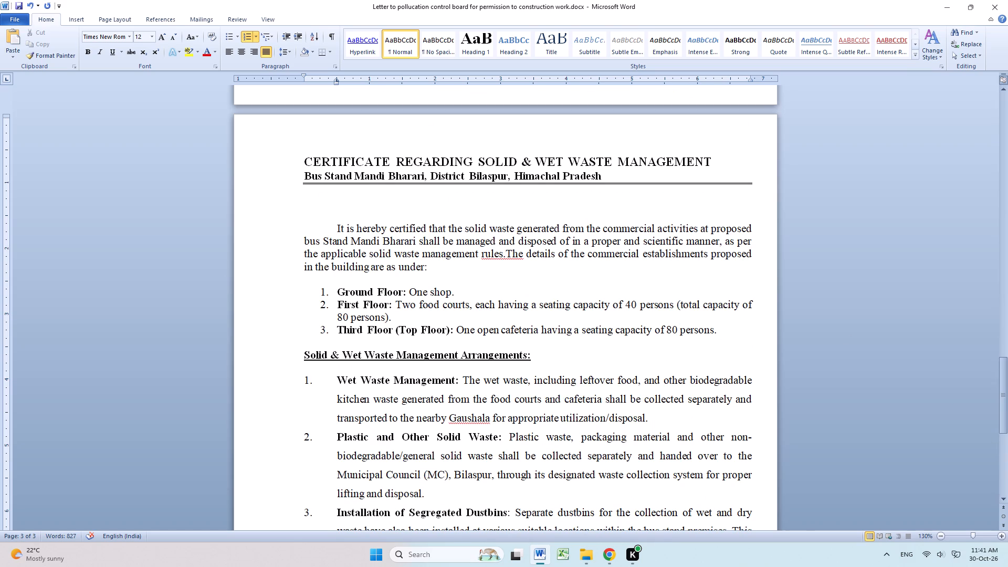
pyautogui.moveTo(331, 221); pyautogui.dragTo(562, 385)
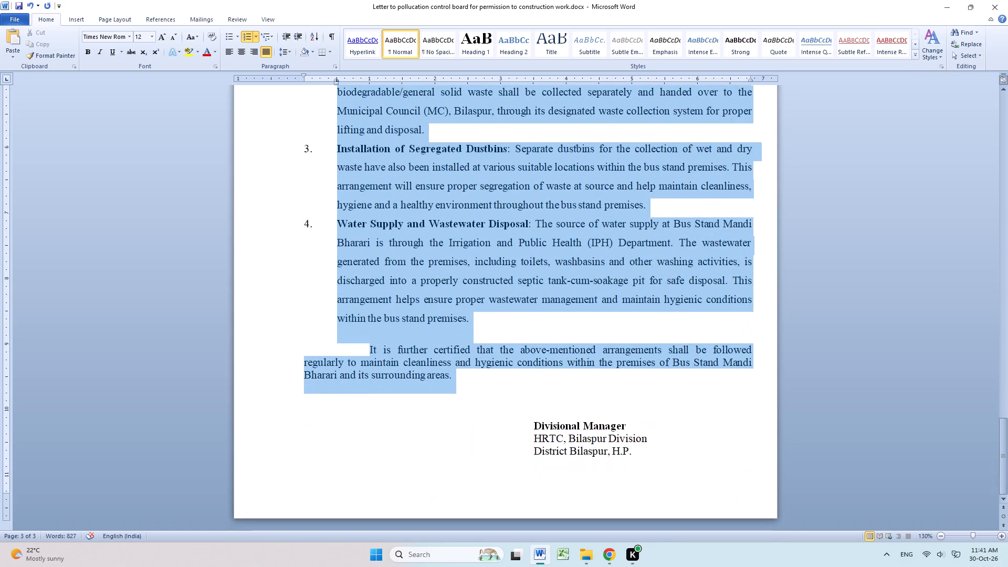
pyautogui.moveTo(562, 385); pyautogui.dragTo(567, 381)
pyautogui.click(289, 52)
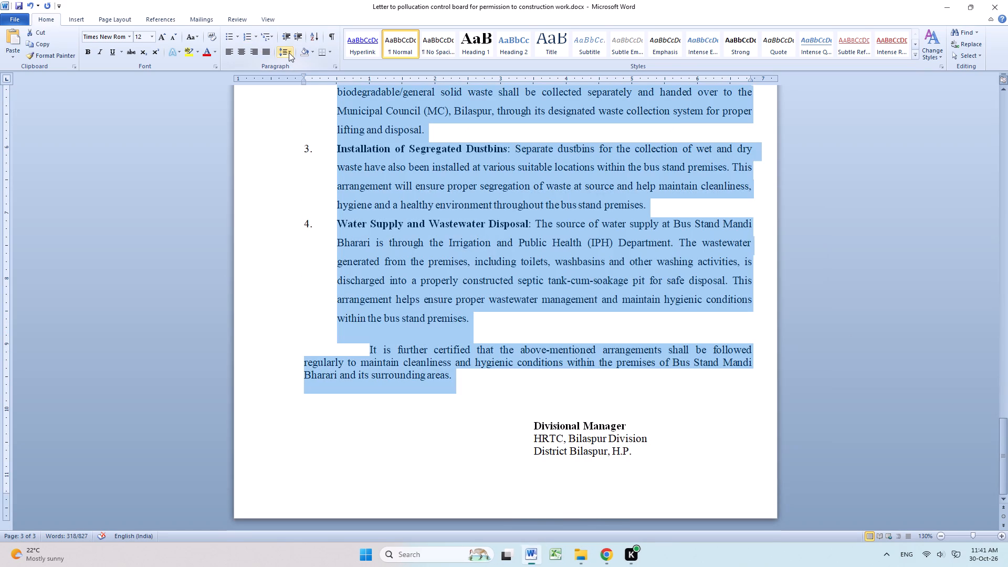
pyautogui.click(644, 565)
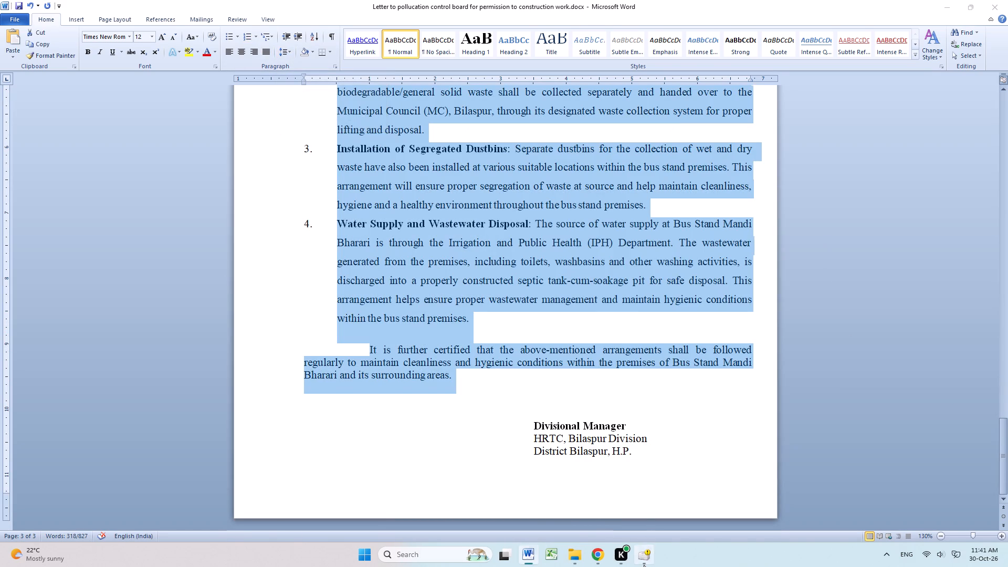
pyautogui.click(787, 375)
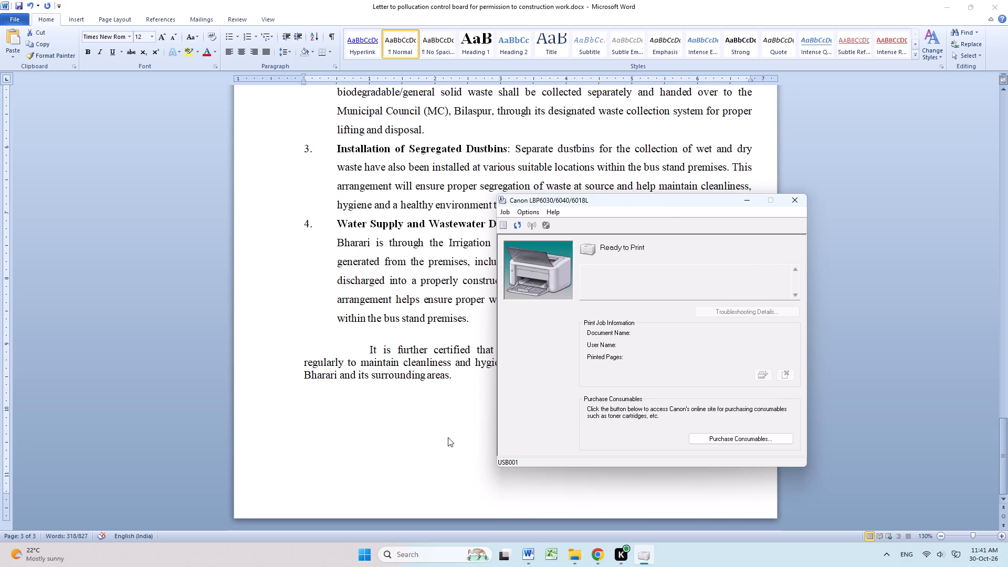
pyautogui.click(447, 434)
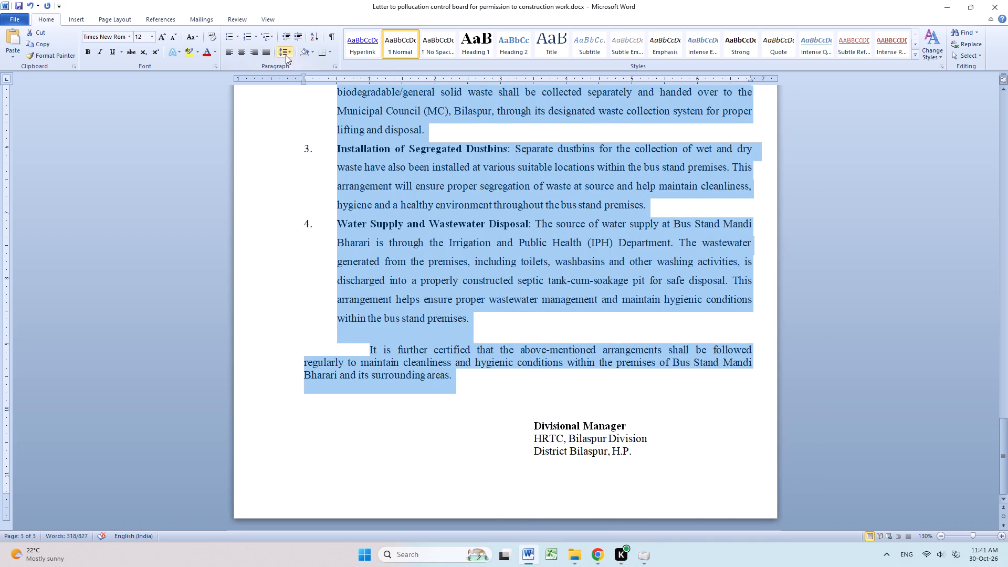
pyautogui.click(285, 54)
pyautogui.click(301, 80)
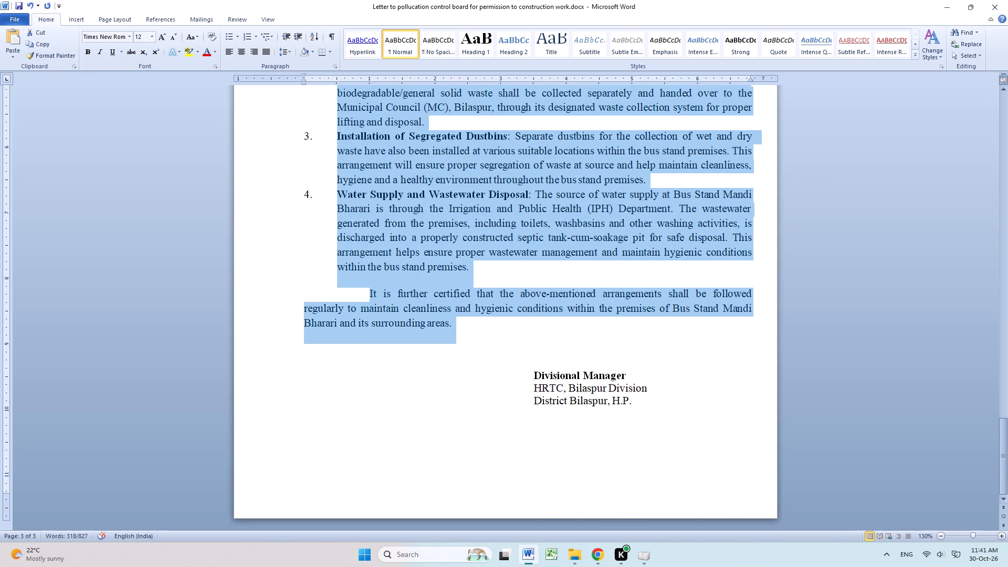
# Set the line spacing of the Divisional Manager signature block to 1.15.
pyautogui.click(391, 396)
pyautogui.click(287, 49)
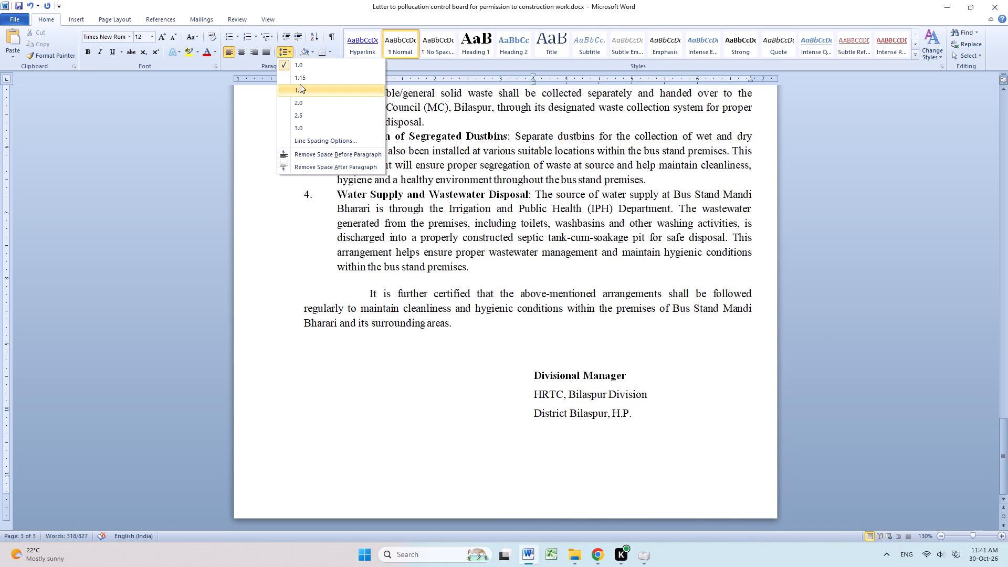
pyautogui.click(301, 78)
pyautogui.click(397, 420)
# Reapply 1.15 line spacing to the certificate text from the "It is hereby certified" paragraph through the closing paragraph.
pyautogui.scroll(4, 400, 422)
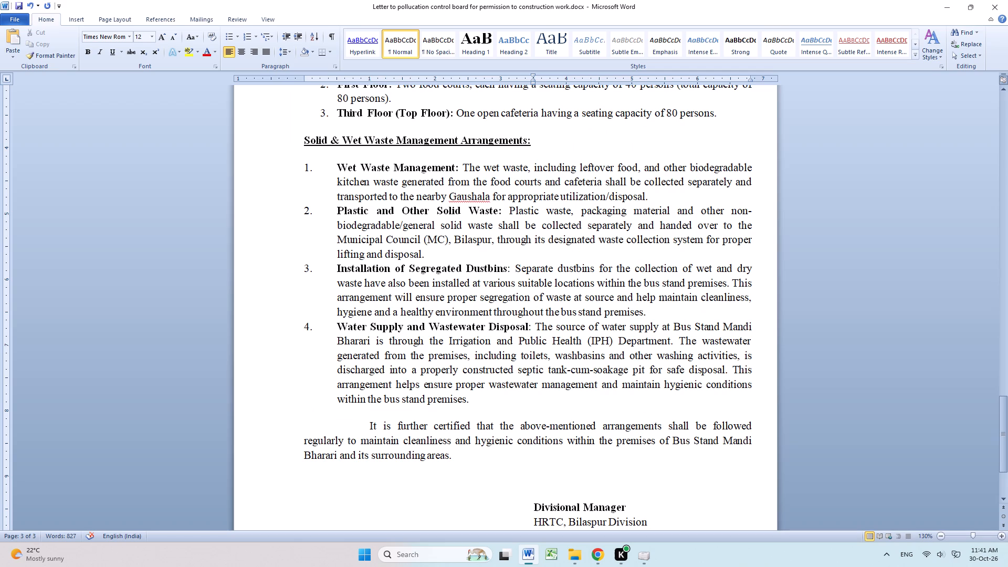
pyautogui.moveTo(463, 465); pyautogui.dragTo(250, 141)
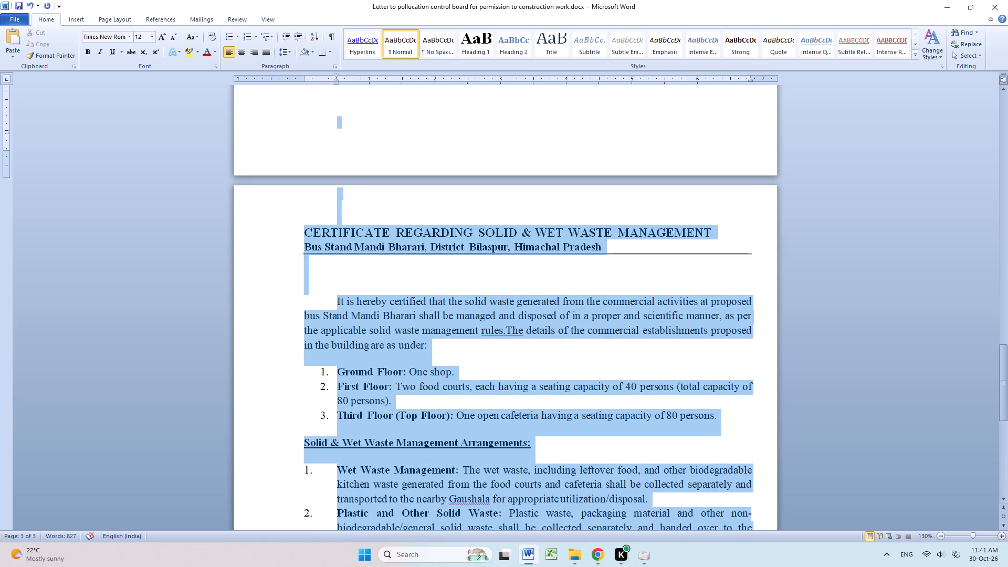
pyautogui.moveTo(250, 141); pyautogui.dragTo(289, 309)
pyautogui.click(285, 52)
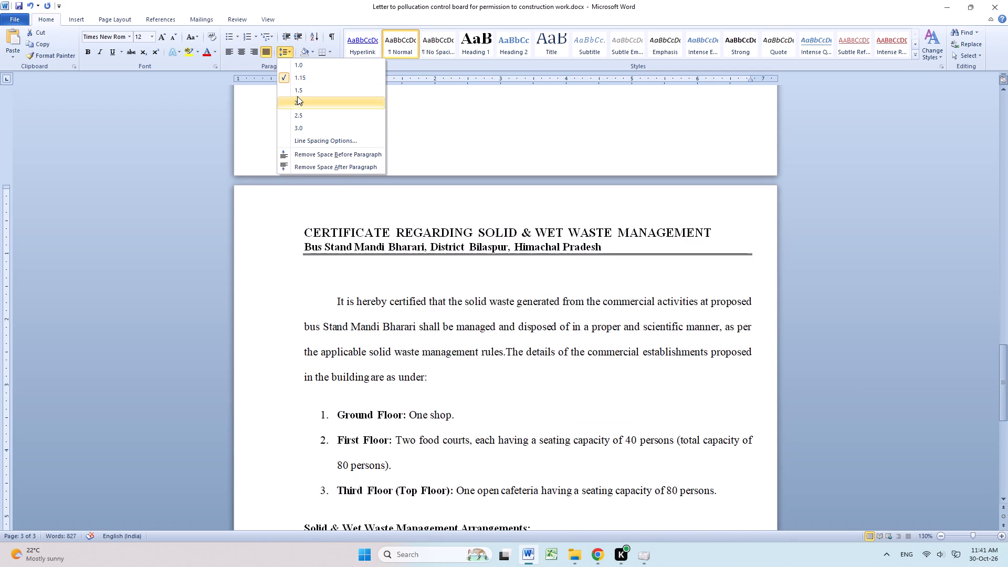
pyautogui.click(301, 81)
pyautogui.click(287, 54)
pyautogui.click(303, 81)
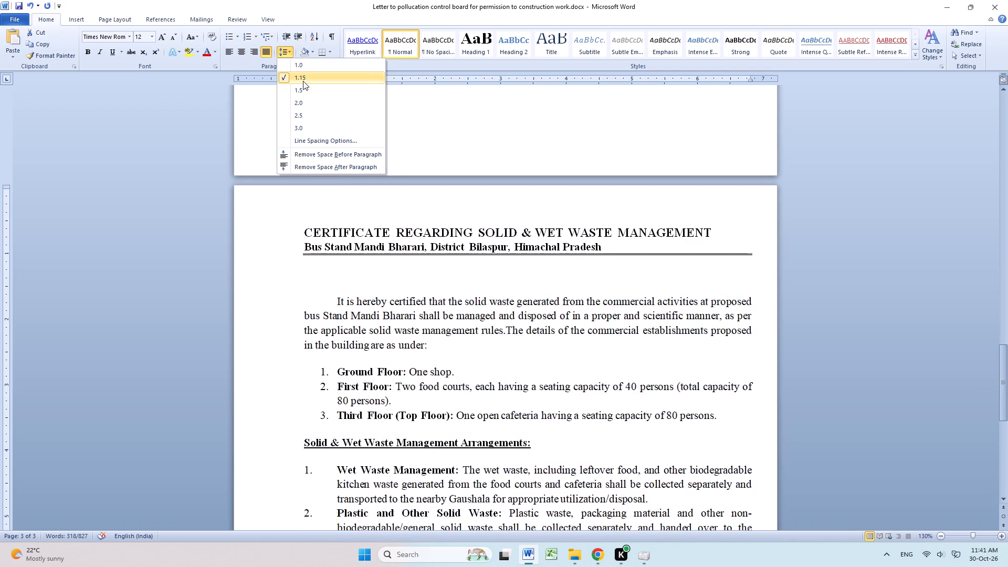
pyautogui.click(290, 54)
pyautogui.click(300, 280)
pyautogui.scroll(-6, 310, 304)
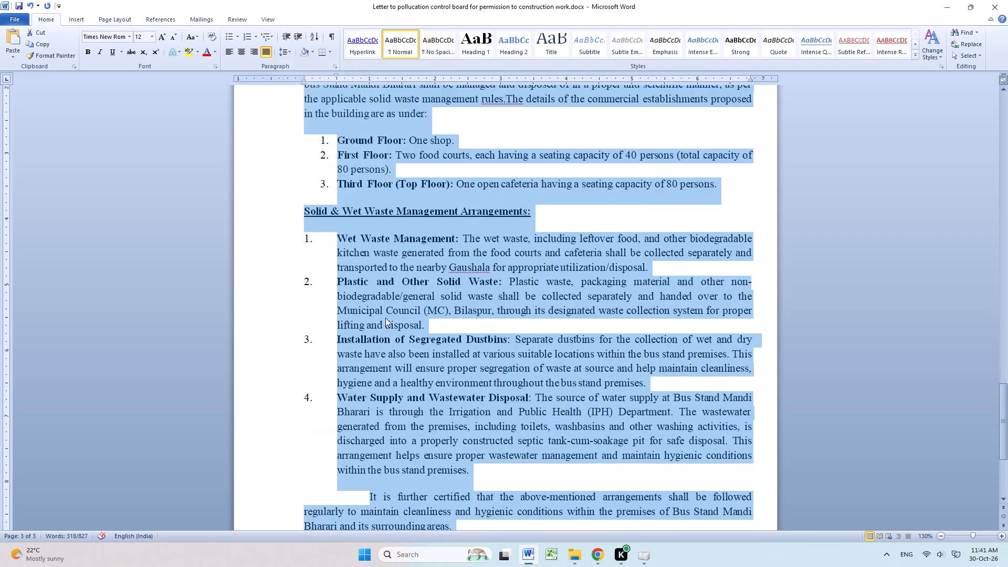
# Remove the space after paragraphs in the Divisional Manager signature block.
pyautogui.scroll(-14, 385, 318)
pyautogui.click(718, 443)
pyautogui.moveTo(646, 419); pyautogui.dragTo(537, 375)
pyautogui.click(288, 47)
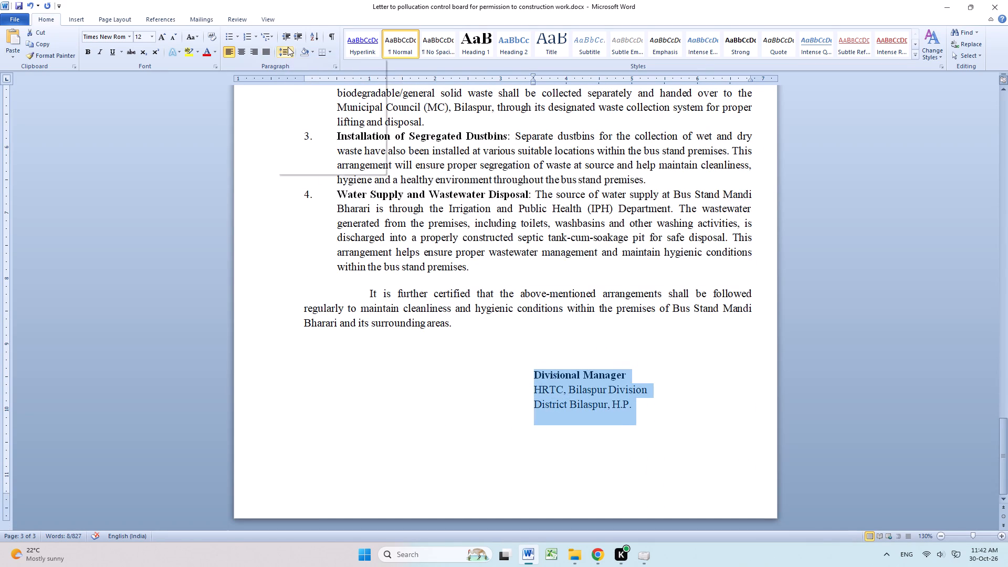
pyautogui.click(299, 156)
pyautogui.click(281, 49)
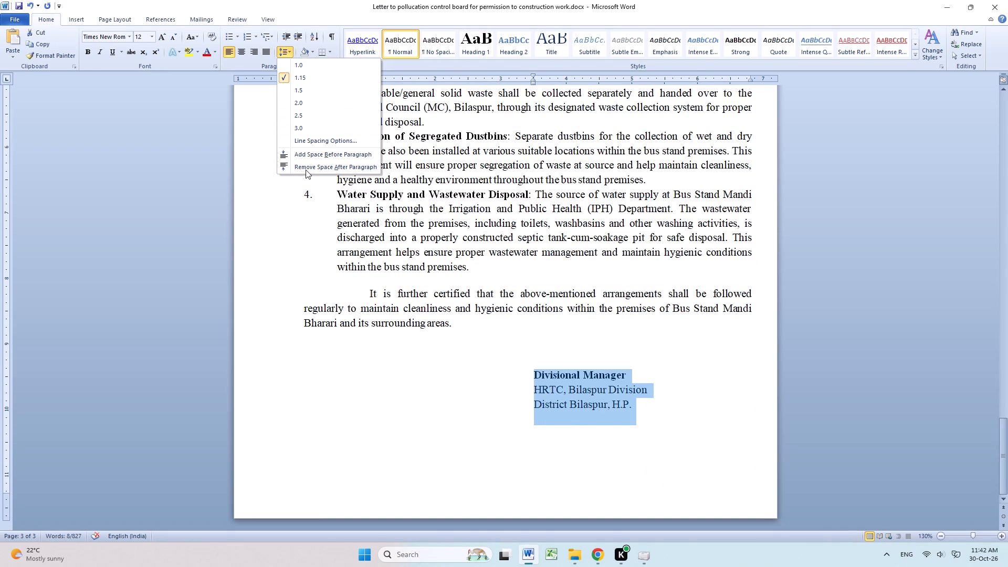
pyautogui.click(306, 169)
pyautogui.moveTo(433, 427); pyautogui.dragTo(442, 430)
# Add a comma after "HRTC, Bilaspur Division" in the signature block.
pyautogui.click(648, 393)
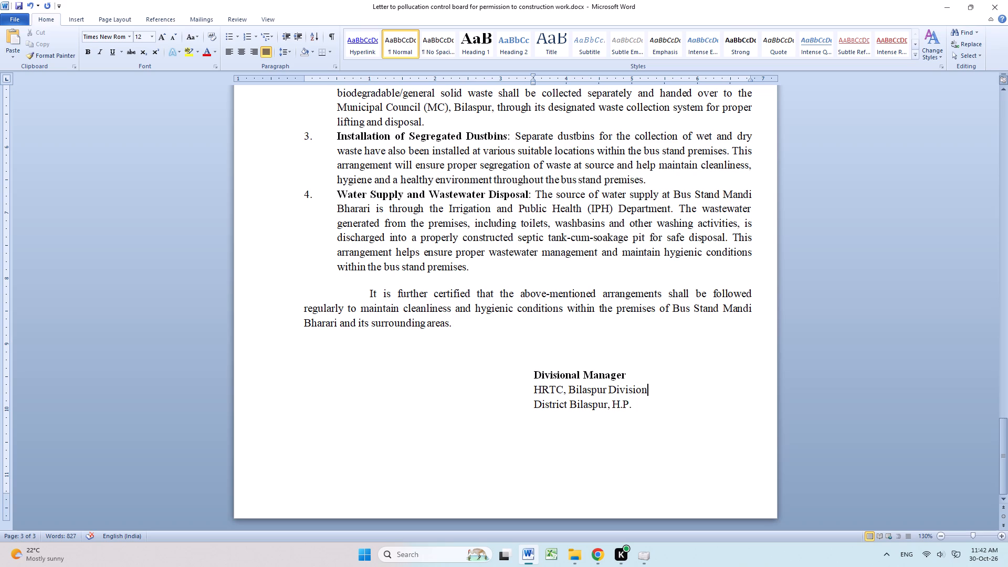
pyautogui.press(',')
pyautogui.click(667, 455)
# Check the print preview of the certificate page and return to editing.
pyautogui.hotkey('ctrl', 'p')
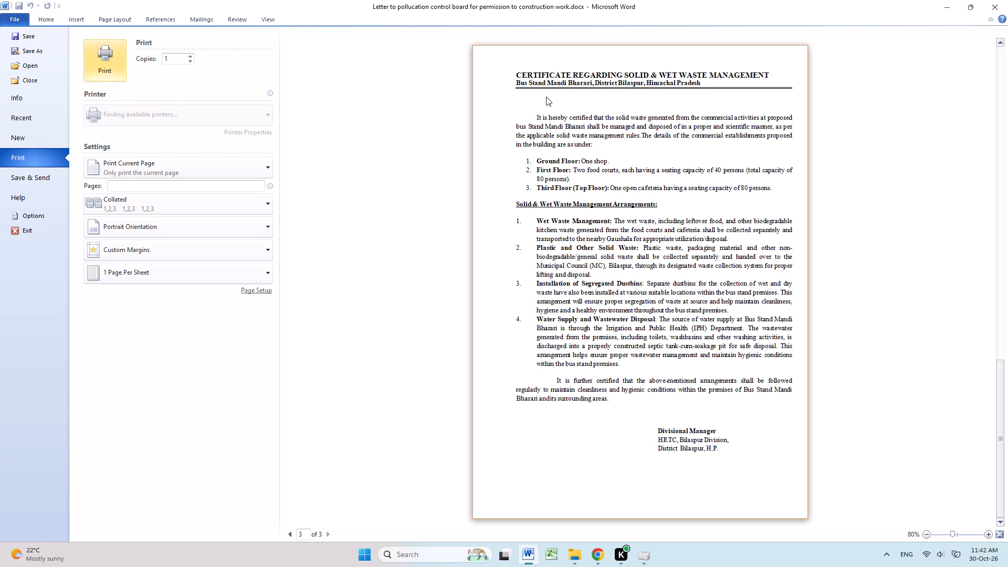
pyautogui.click(43, 21)
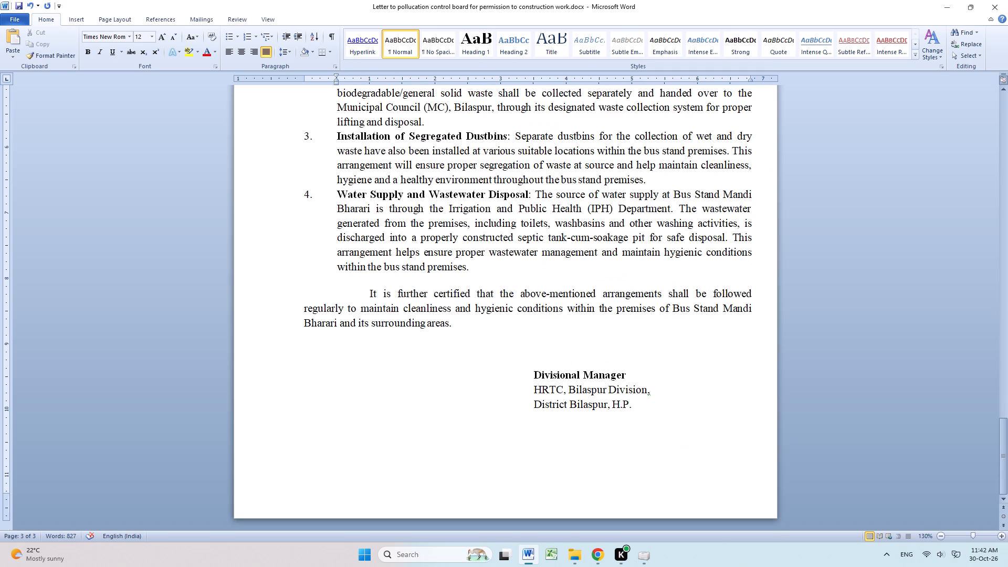
# Indent the opening "It is hereby certified" paragraph by one tab.
pyautogui.scroll(7, 366, 272)
pyautogui.scroll(4, 352, 196)
pyautogui.click(329, 231)
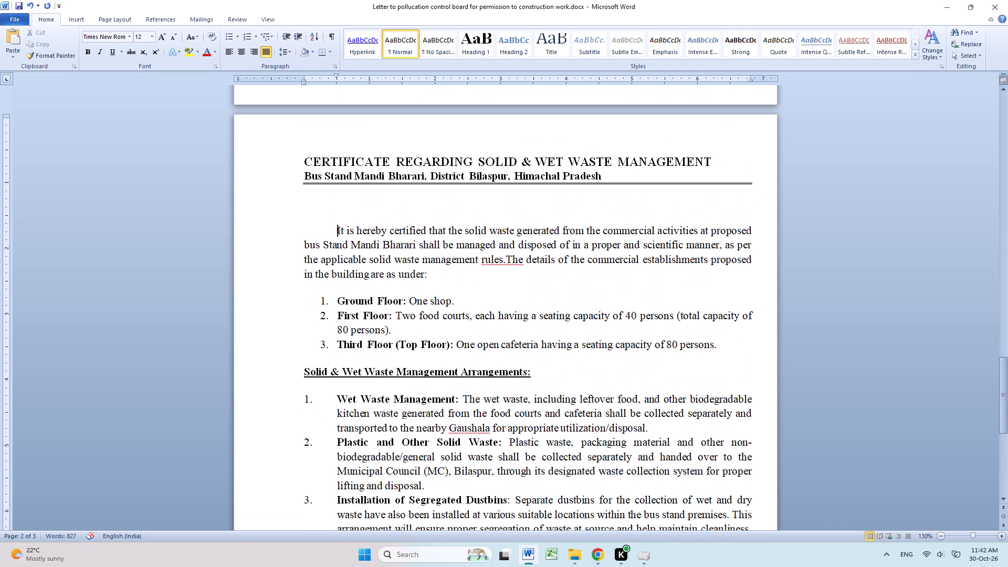
pyautogui.press('Tab')
# Delete the blank line between the certificate heading and the opening paragraph.
pyautogui.click(310, 195)
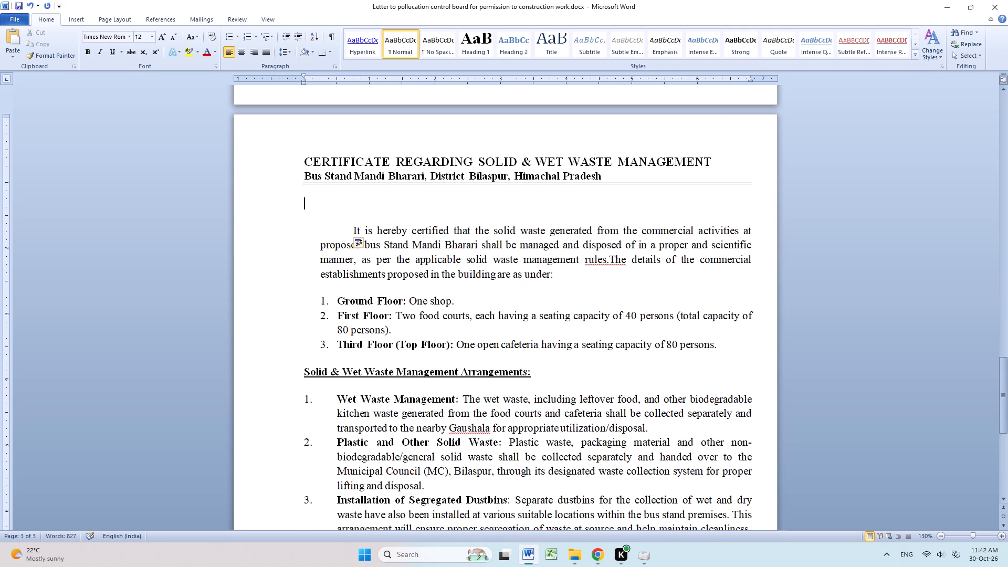
pyautogui.press('Delete')
# Move the opening paragraph's left indent back to the page margin, keeping its deeper first-line indent.
pyautogui.click(318, 221)
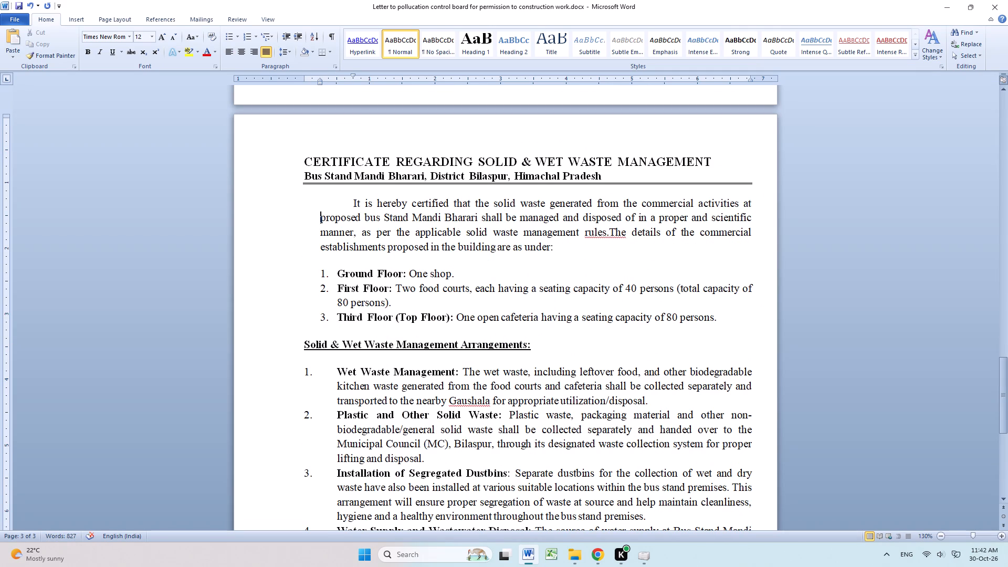
pyautogui.moveTo(318, 79); pyautogui.dragTo(303, 83)
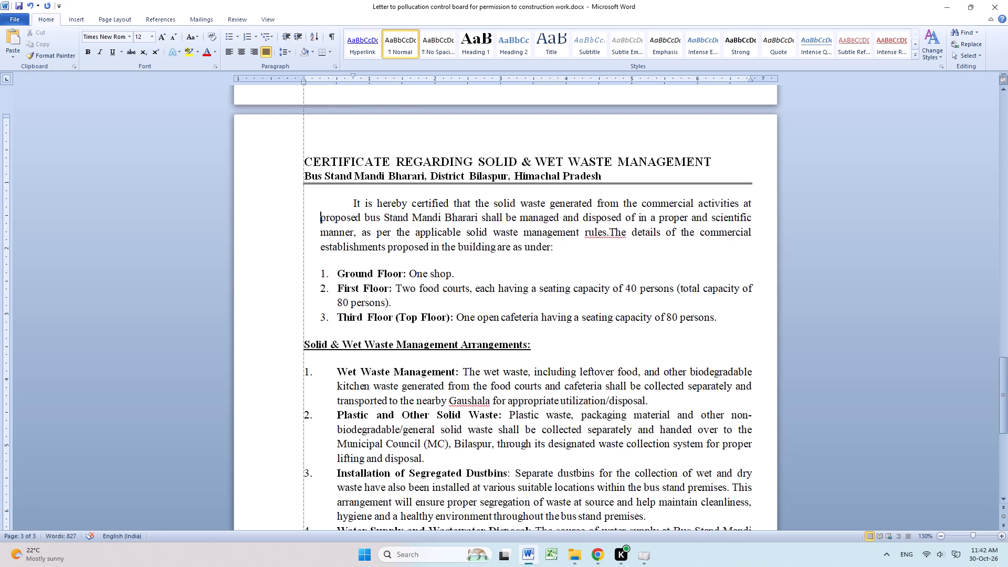
pyautogui.scroll(-6, 450, 424)
pyautogui.scroll(4, 451, 437)
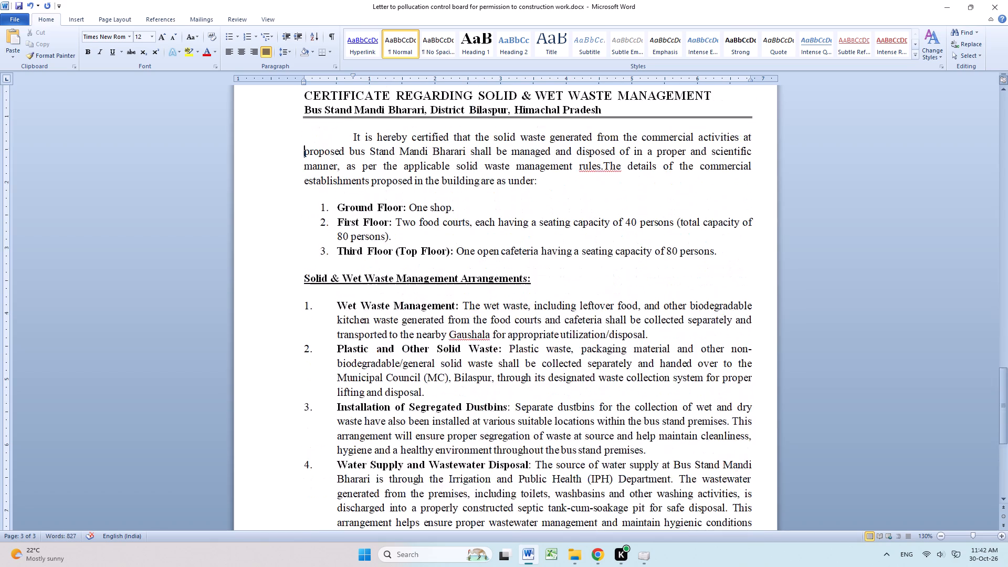
pyautogui.scroll(-3, 387, 414)
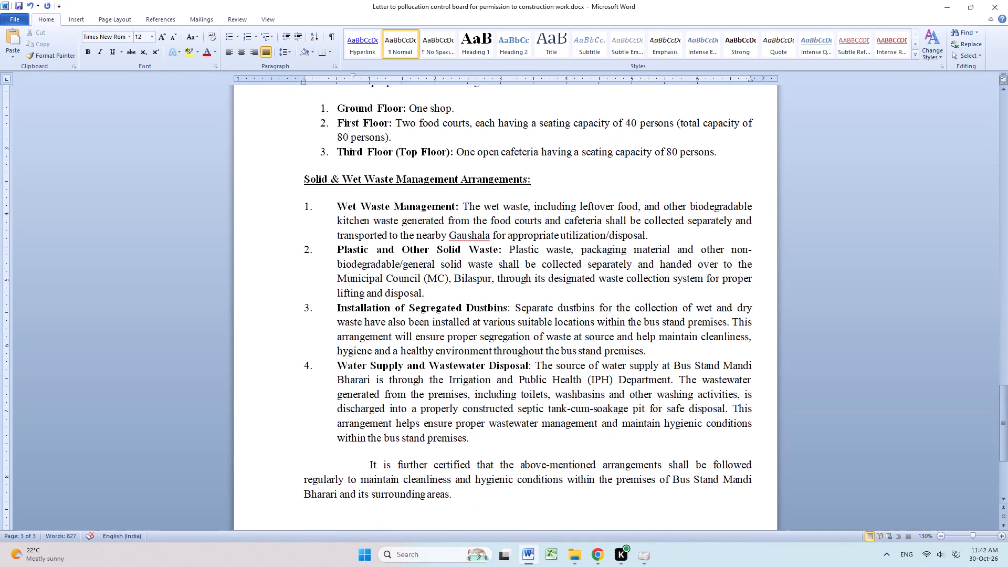
pyautogui.scroll(5, 364, 198)
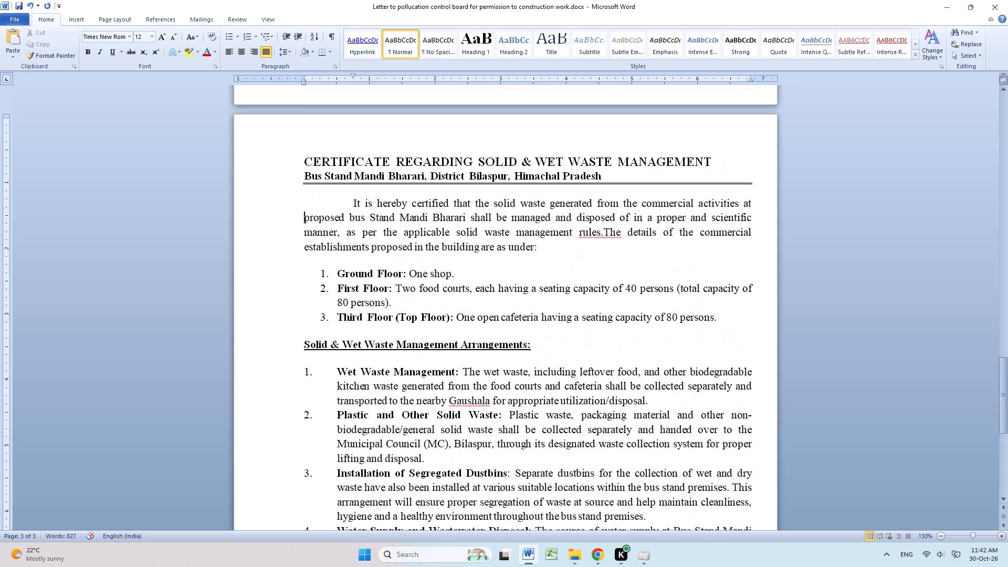
# Insert four spaces before "It is hereby certified" to push the paragraph's first line further in.
pyautogui.click(353, 199)
pyautogui.press('space')
pyautogui.press('space')
pyautogui.press('space')
pyautogui.press('space')
pyautogui.scroll(-4, 393, 384)
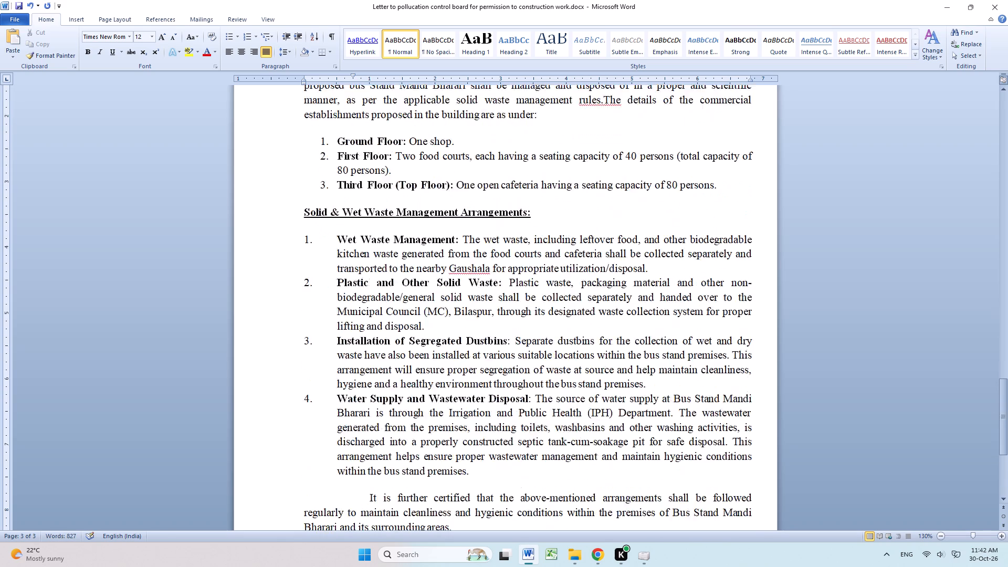
pyautogui.scroll(-1, 395, 395)
pyautogui.scroll(4, 395, 397)
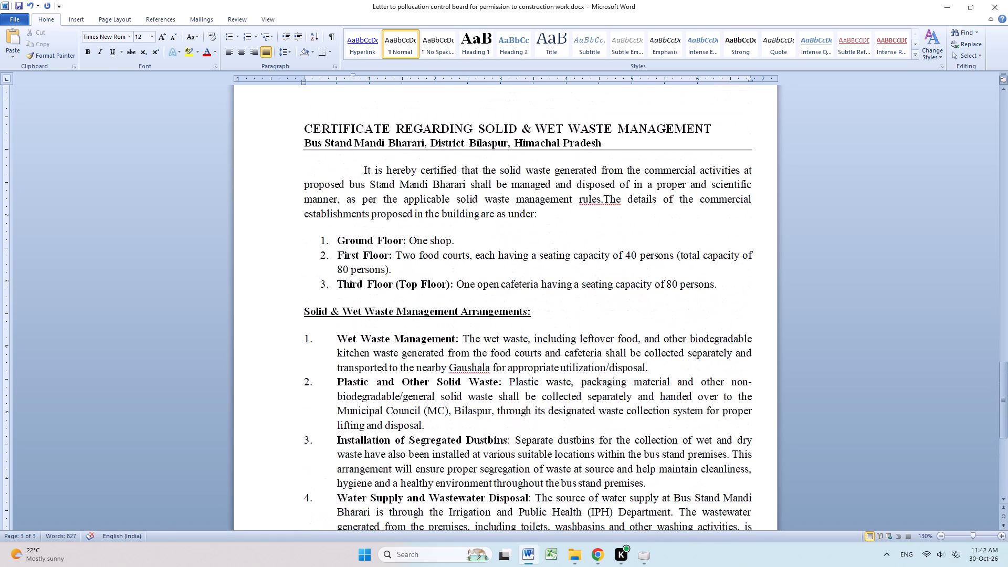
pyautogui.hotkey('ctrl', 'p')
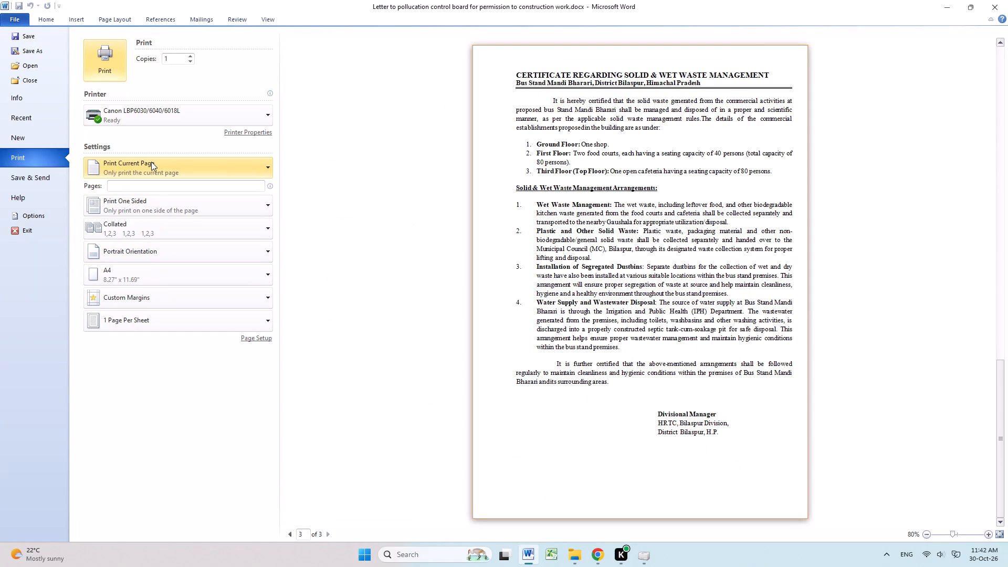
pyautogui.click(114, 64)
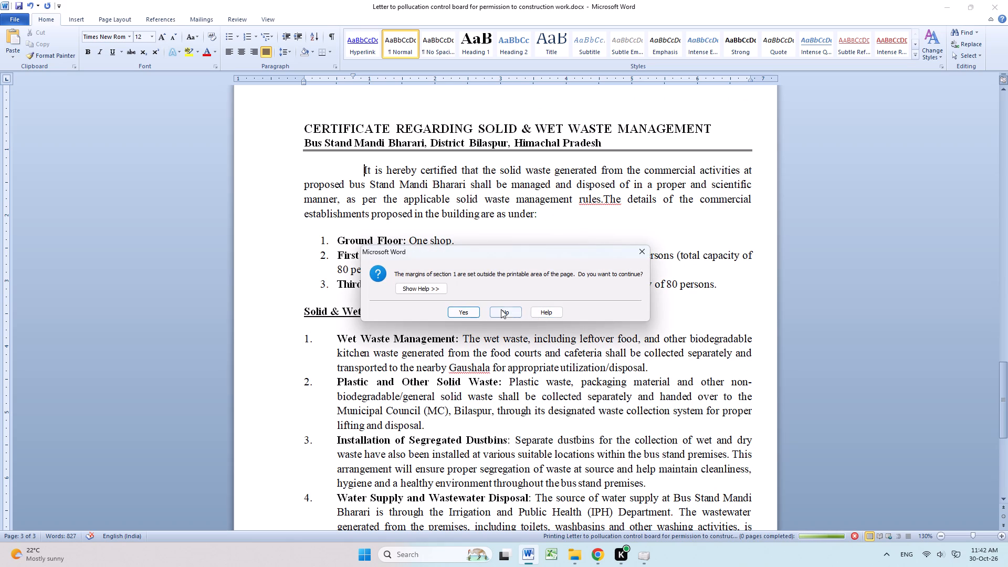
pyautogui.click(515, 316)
# Correct "rules.The" in the opening paragraph to the suggested "rules. The".
pyautogui.rightClick(605, 202)
pyautogui.click(644, 212)
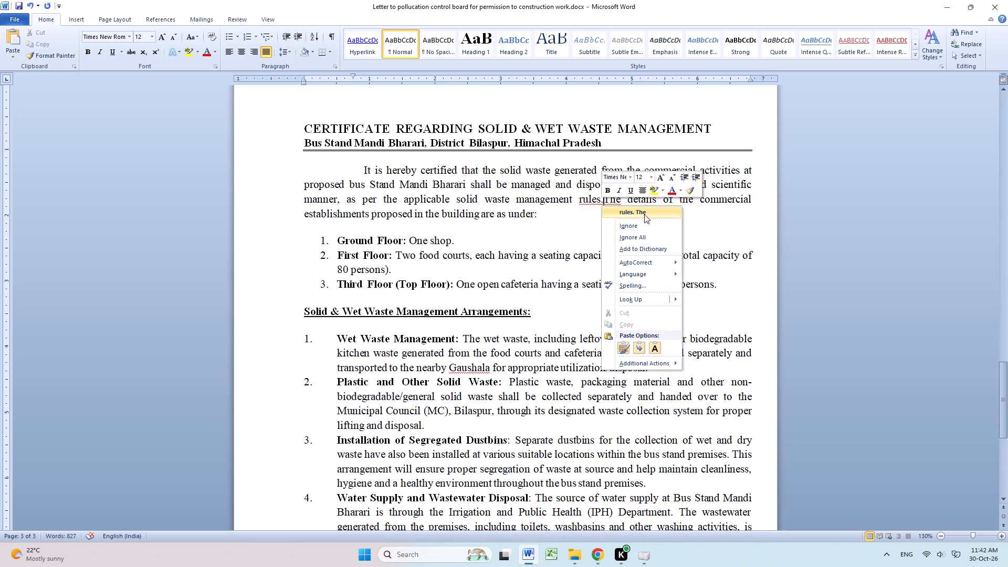
pyautogui.click(644, 221)
# Print only the current certificate page on the Canon LBP6030/6040/6018L, continuing despite the margins being outside the printable area.
pyautogui.scroll(-2, 636, 307)
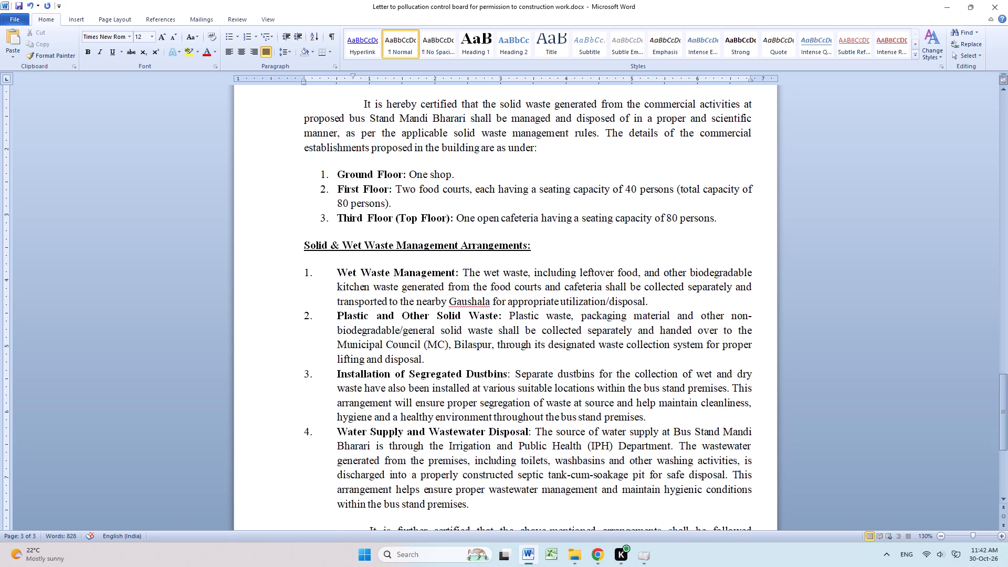
pyautogui.scroll(-5, 549, 380)
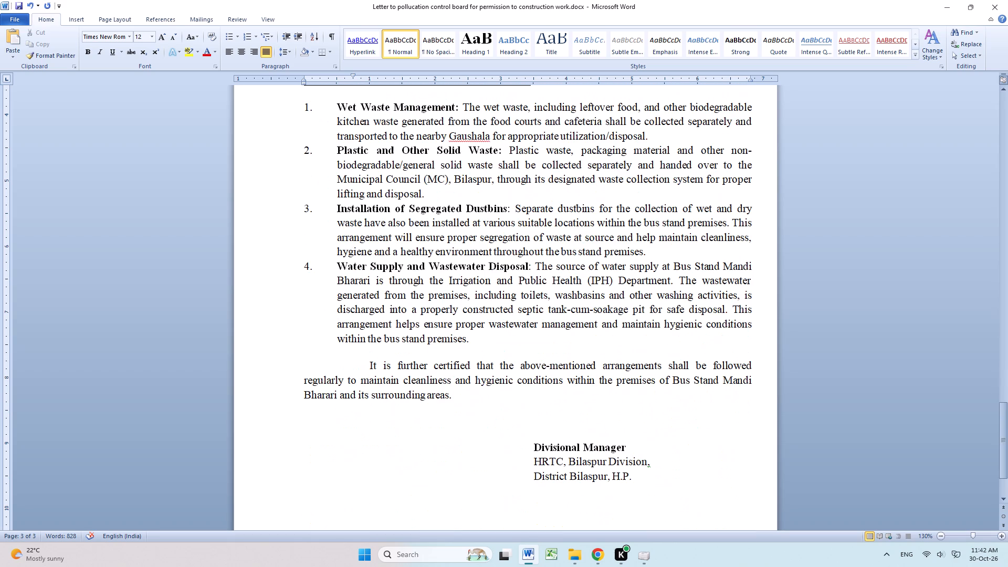
pyautogui.hotkey('ctrl', 'p')
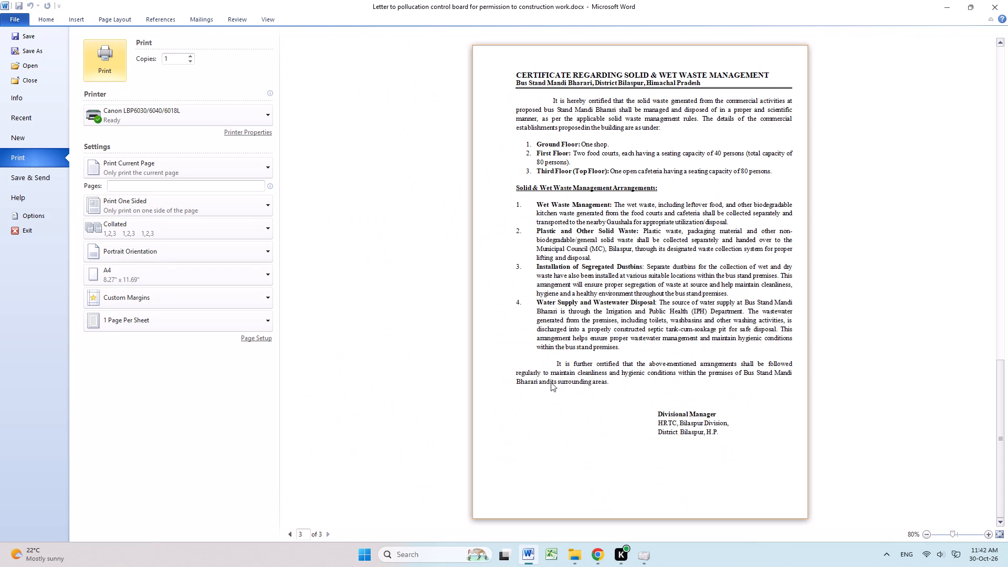
pyautogui.click(94, 48)
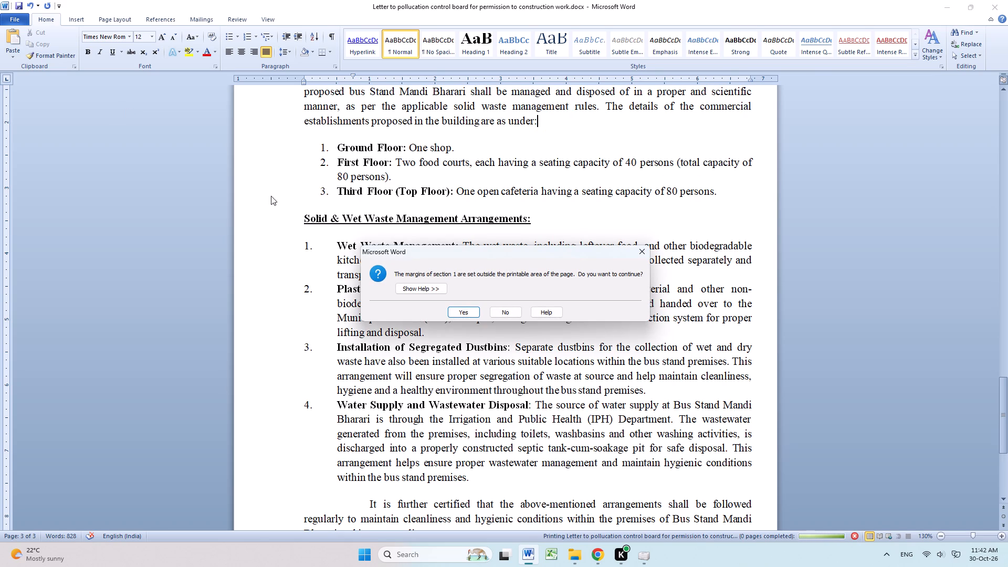
pyautogui.click(464, 315)
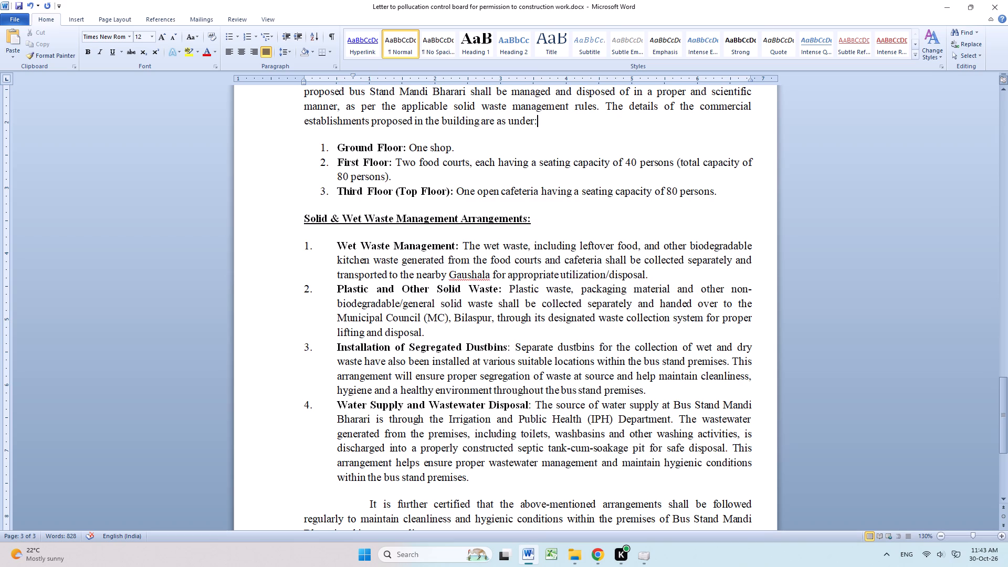
# Save the document.
pyautogui.hotkey('ctrl', 's')
pyautogui.hotkey('ctrl', 's')
pyautogui.hotkey('ctrl', 's')
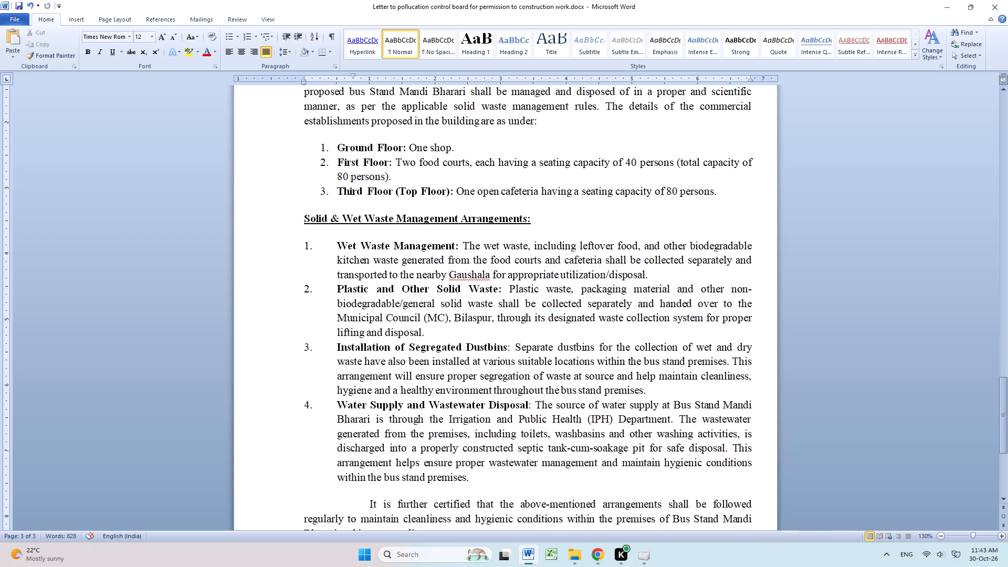